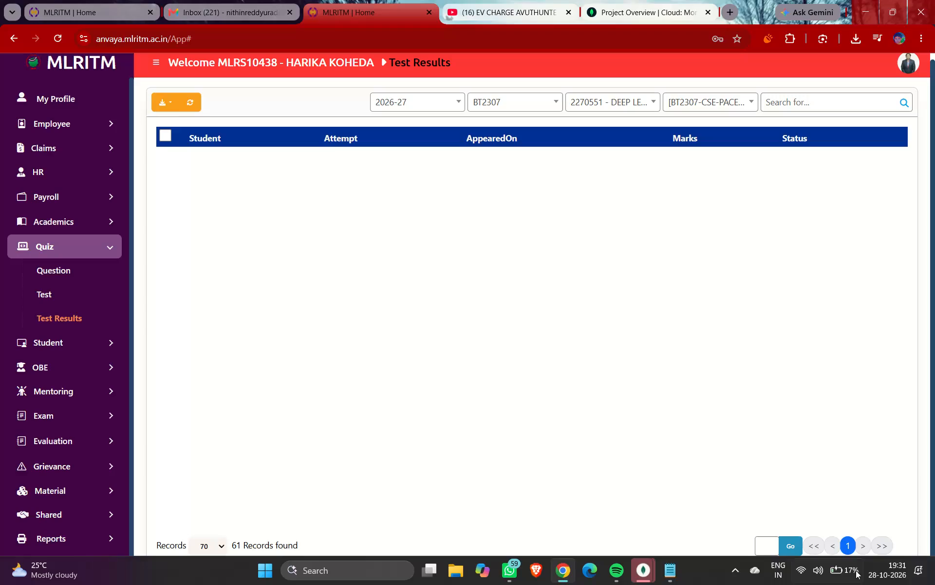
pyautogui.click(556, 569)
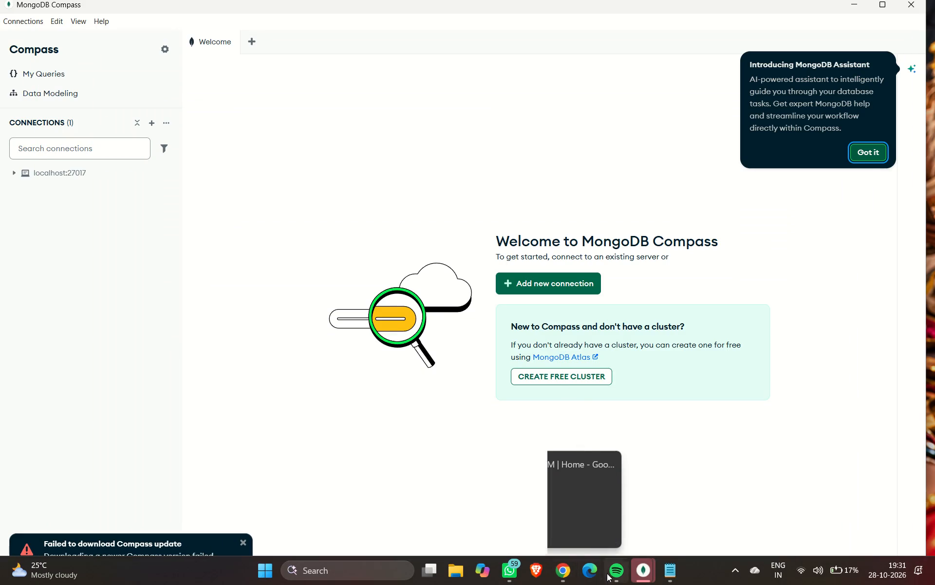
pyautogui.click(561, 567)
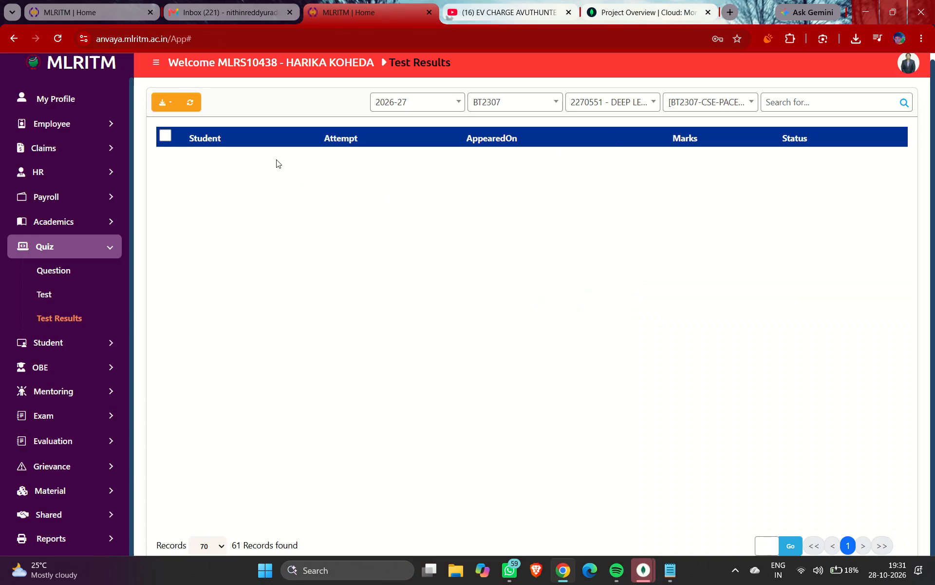
# Reload the college portal and open the quiz test results page.
pyautogui.click(64, 39)
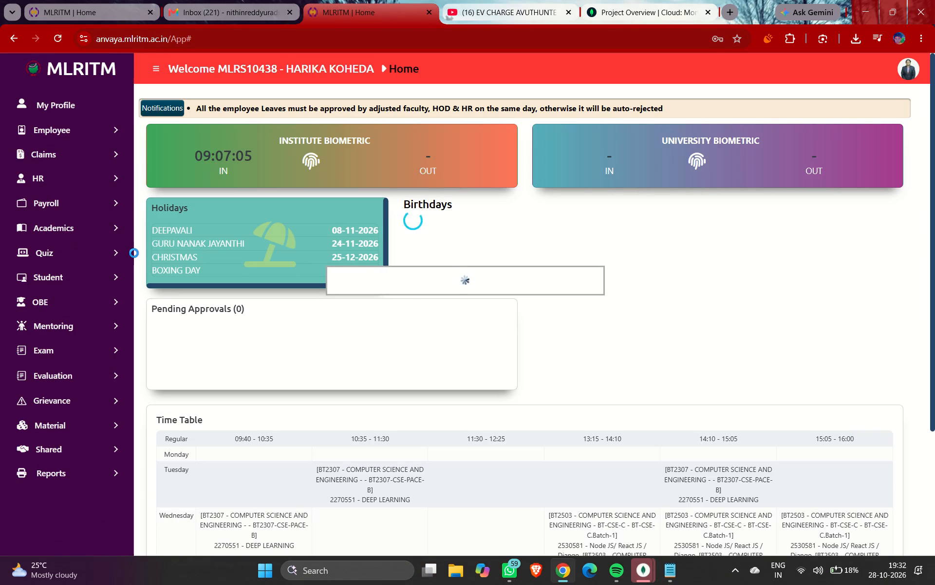
pyautogui.click(84, 255)
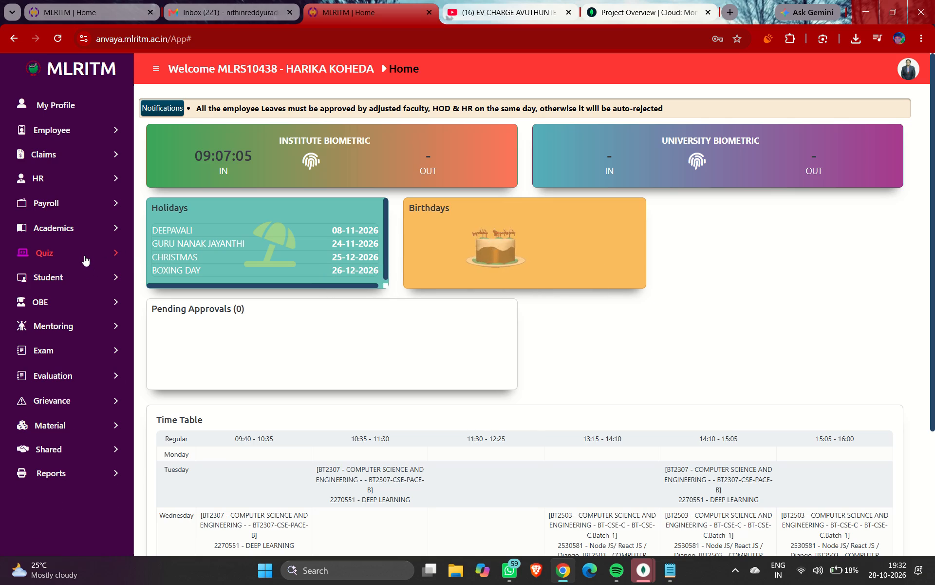
pyautogui.click(59, 318)
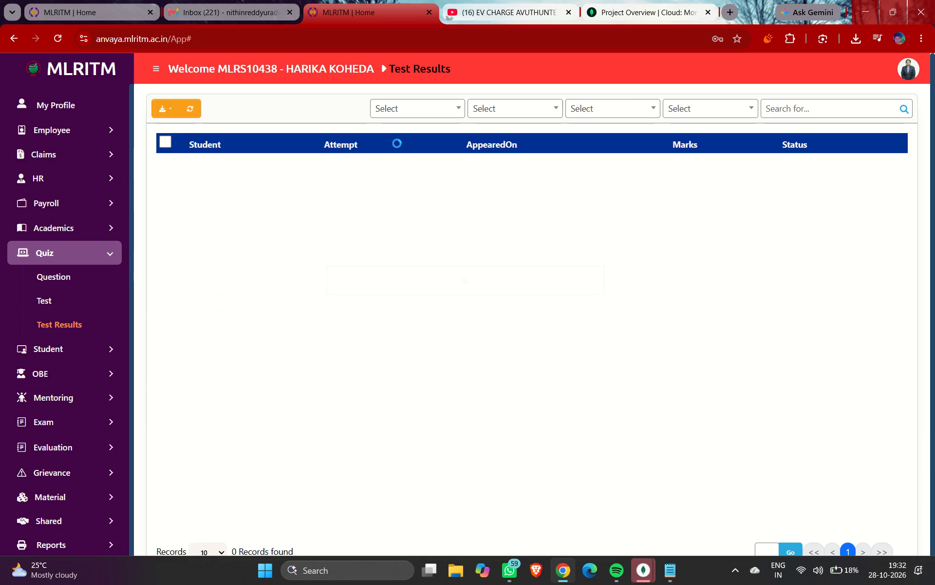
# Filter the test results to academic year 2026-27 and the BT2307-CSE-PACE-B Deep Learning Unit Test - IV.
pyautogui.click(439, 106)
pyautogui.click(410, 166)
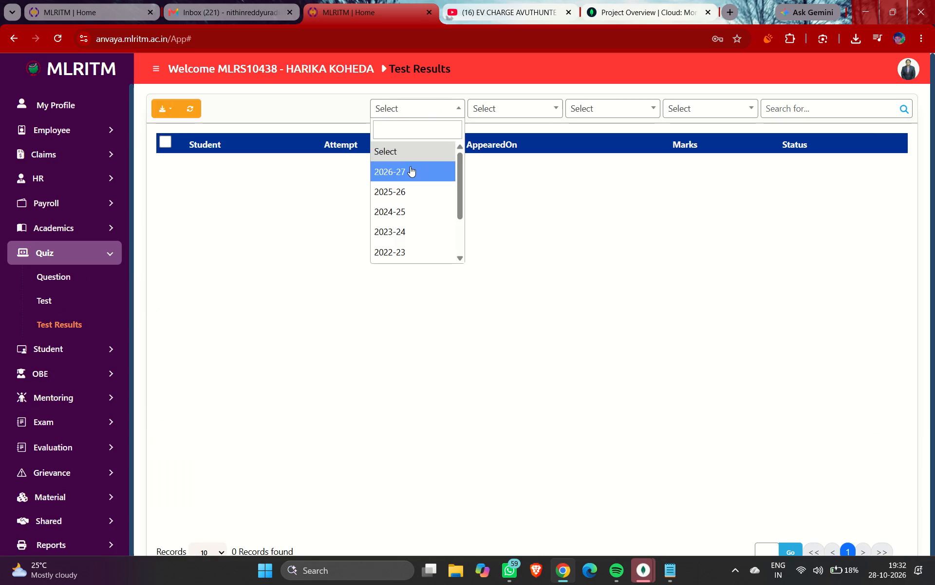
pyautogui.click(720, 105)
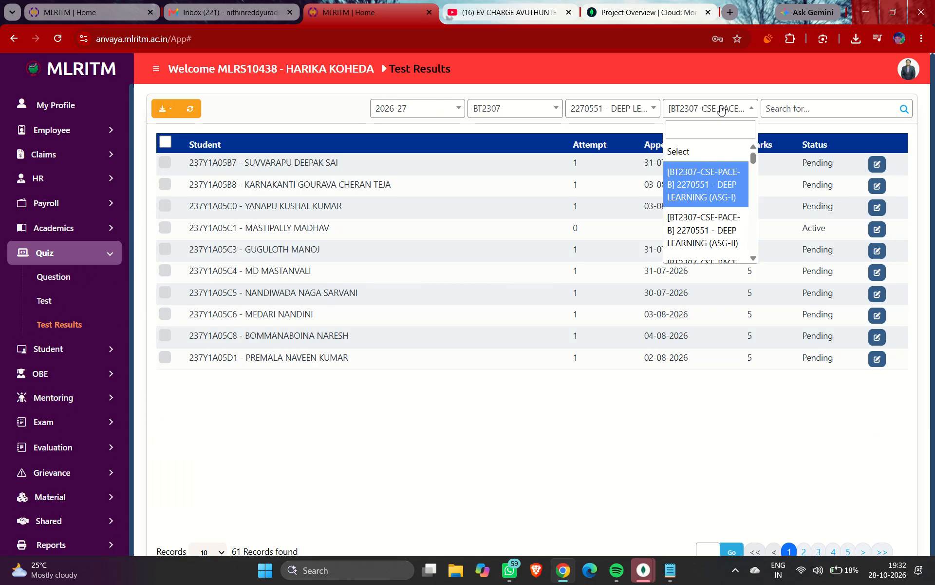
pyautogui.scroll(-2, 725, 187)
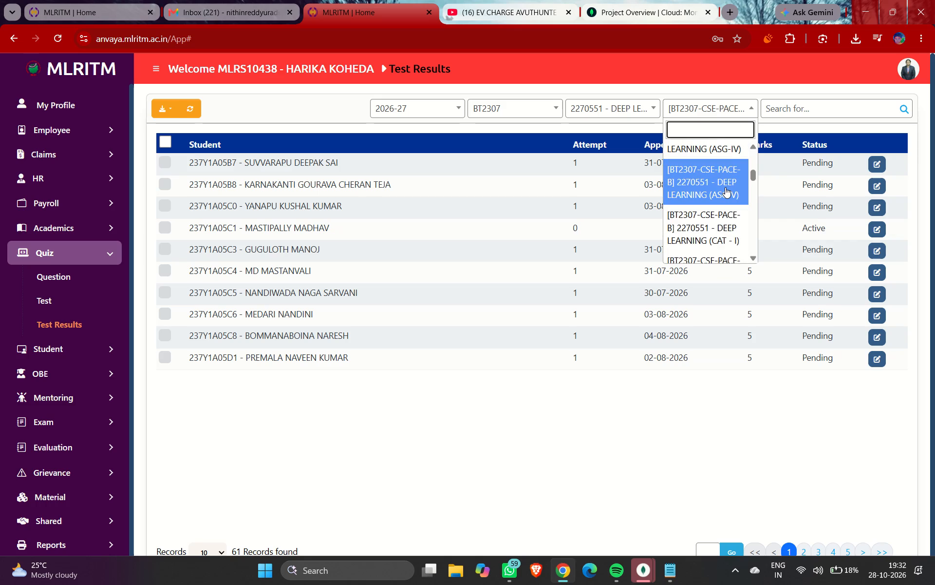
pyautogui.scroll(-9, 725, 187)
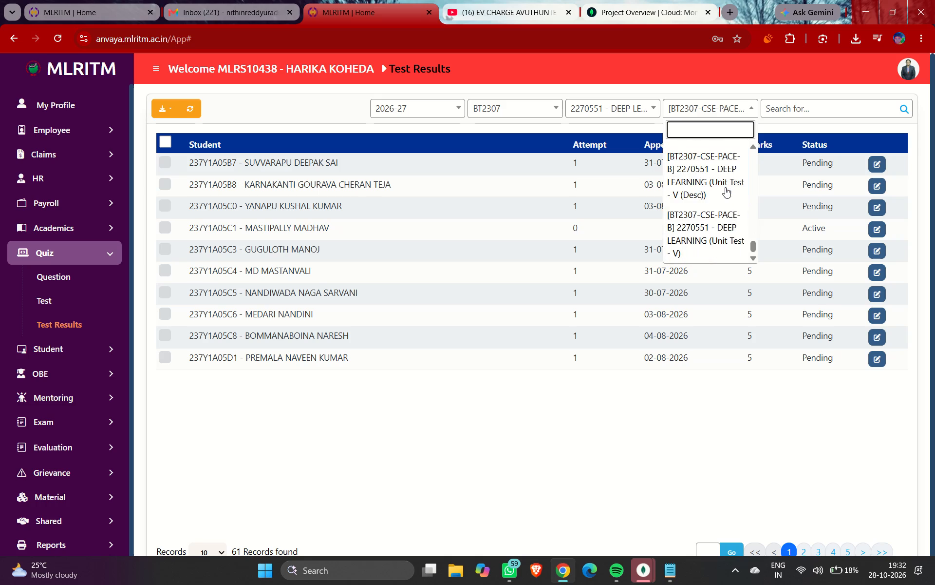
pyautogui.scroll(1, 705, 179)
pyautogui.click(717, 169)
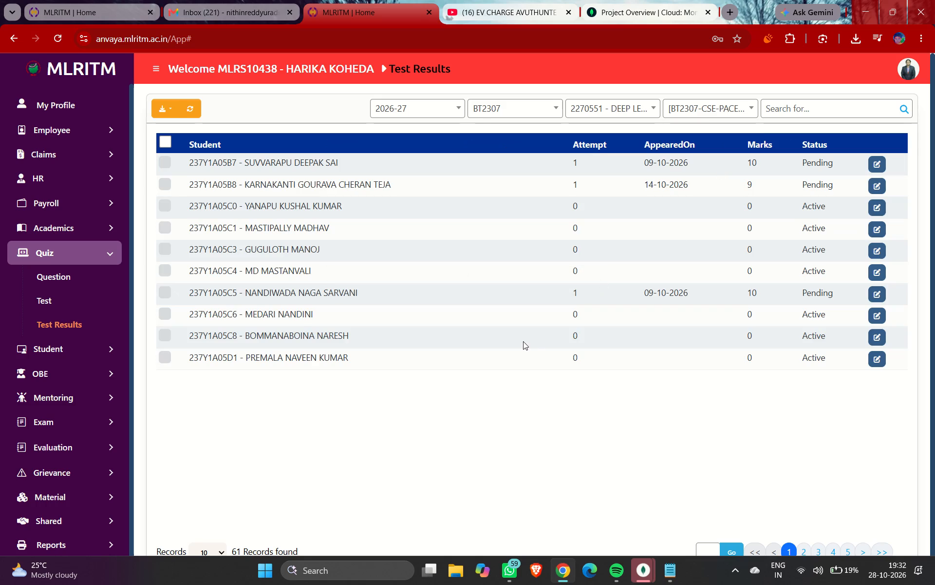
# Set the results table to display 70 records per page.
pyautogui.click(218, 547)
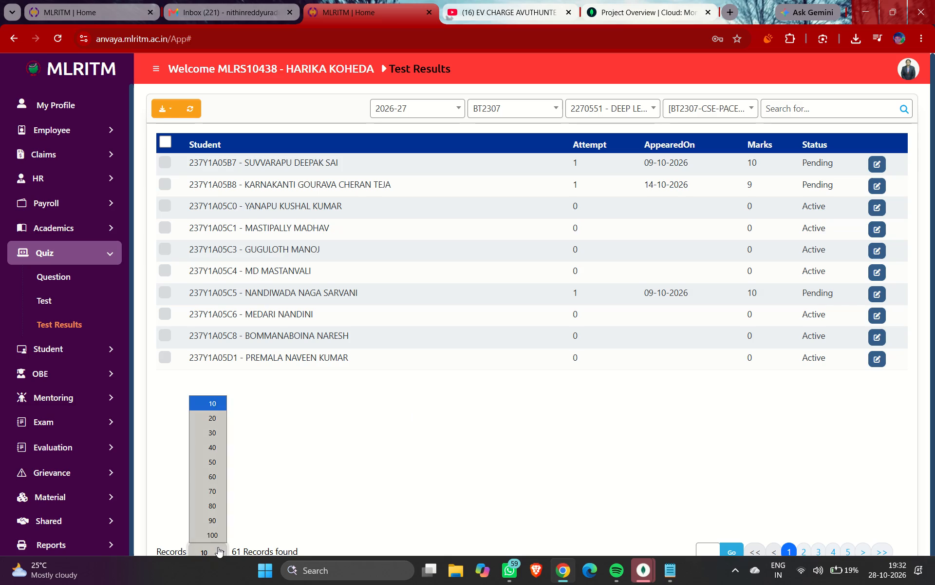
pyautogui.click(216, 496)
# Examine the Unit Test - IV attempts, appearance dates, marks and statuses through the student list.
pyautogui.scroll(-5, 396, 454)
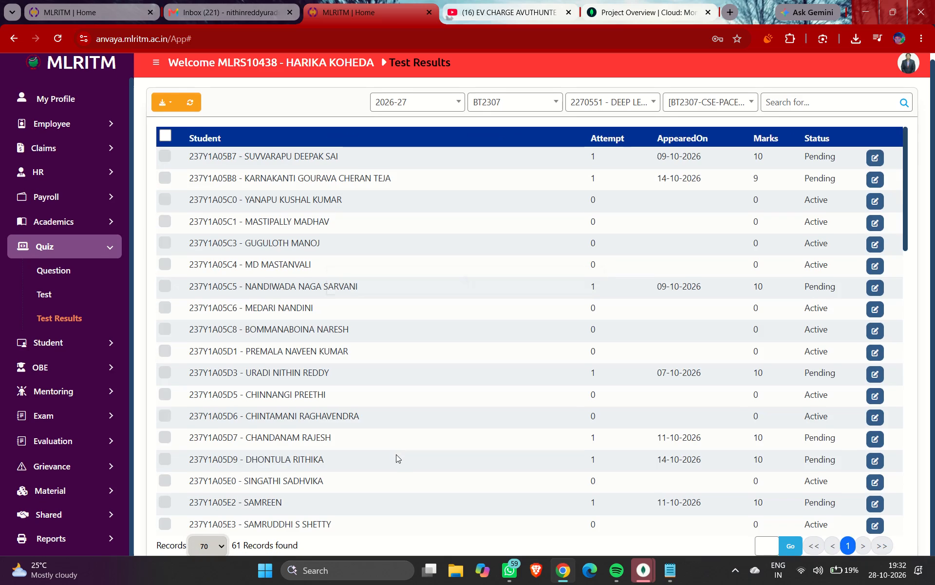
pyautogui.scroll(-17, 396, 454)
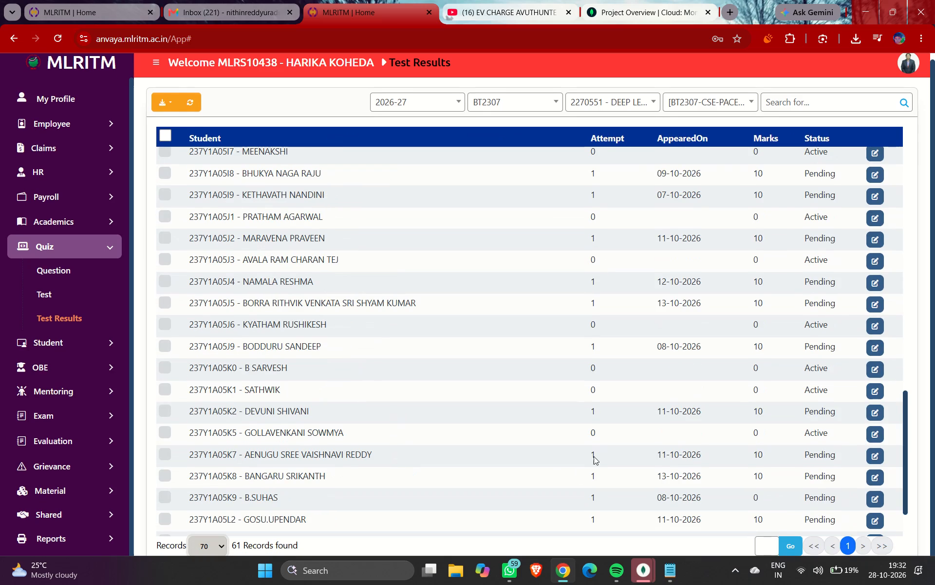
pyautogui.scroll(2, 594, 456)
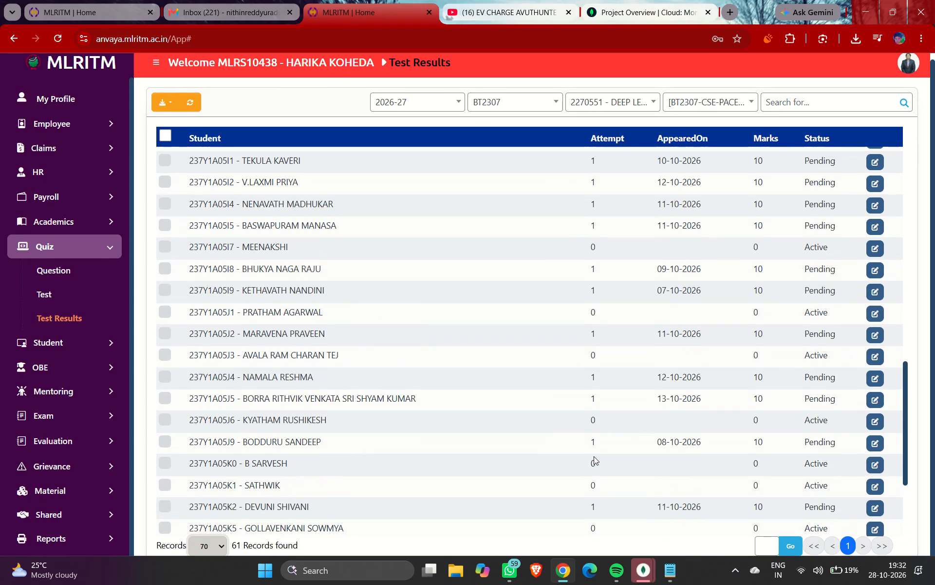
pyautogui.scroll(-4, 594, 456)
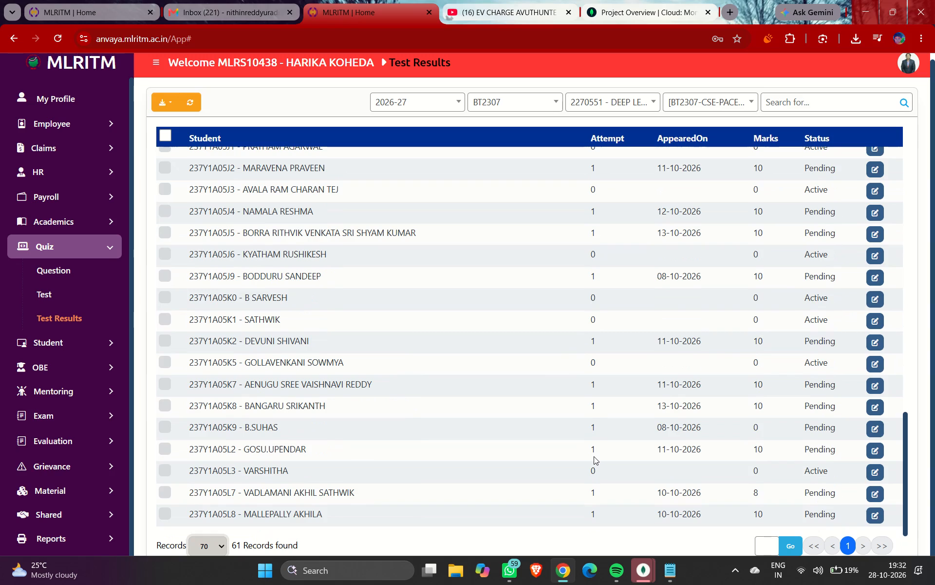
pyautogui.scroll(1, 634, 409)
# Reselect Deep Learning Unit Test - IV and review the students' attempts, marks and statuses from the end of the list upward.
pyautogui.click(716, 101)
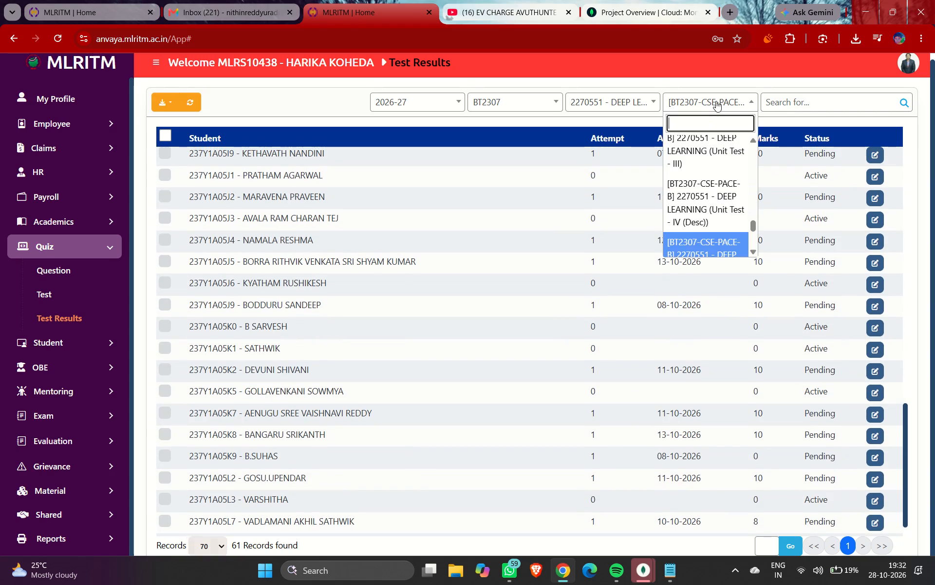
pyautogui.scroll(-2, 711, 197)
pyautogui.click(711, 197)
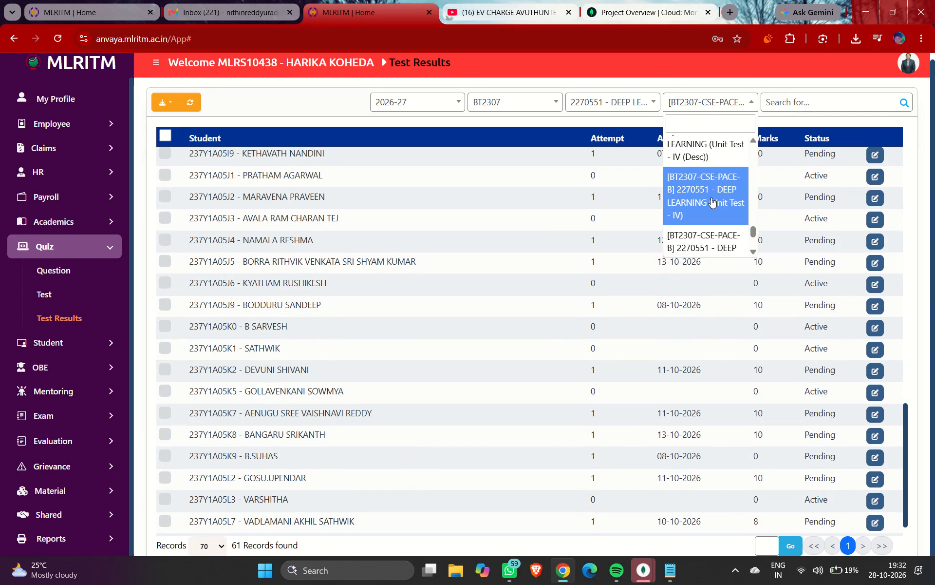
pyautogui.scroll(7, 779, 280)
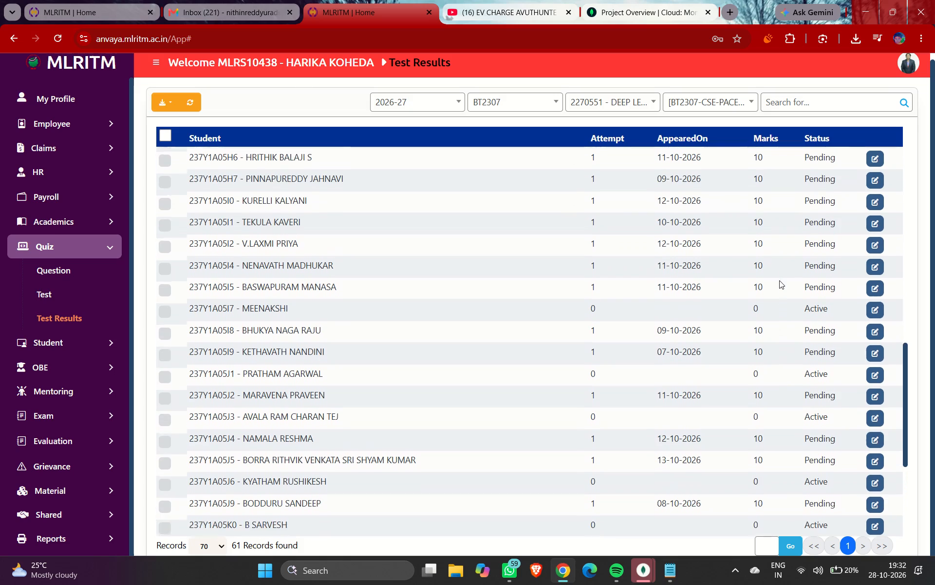
pyautogui.scroll(5, 779, 280)
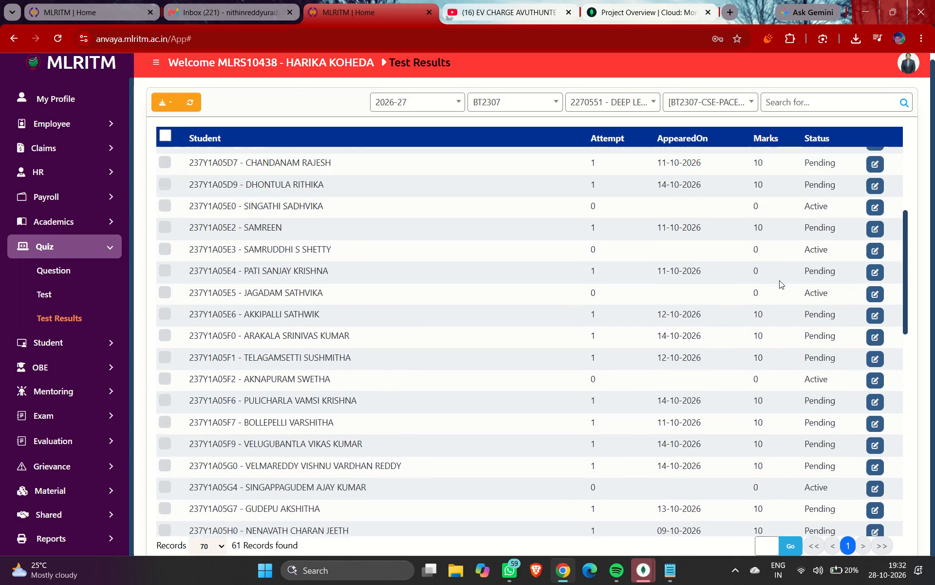
pyautogui.scroll(2, 779, 280)
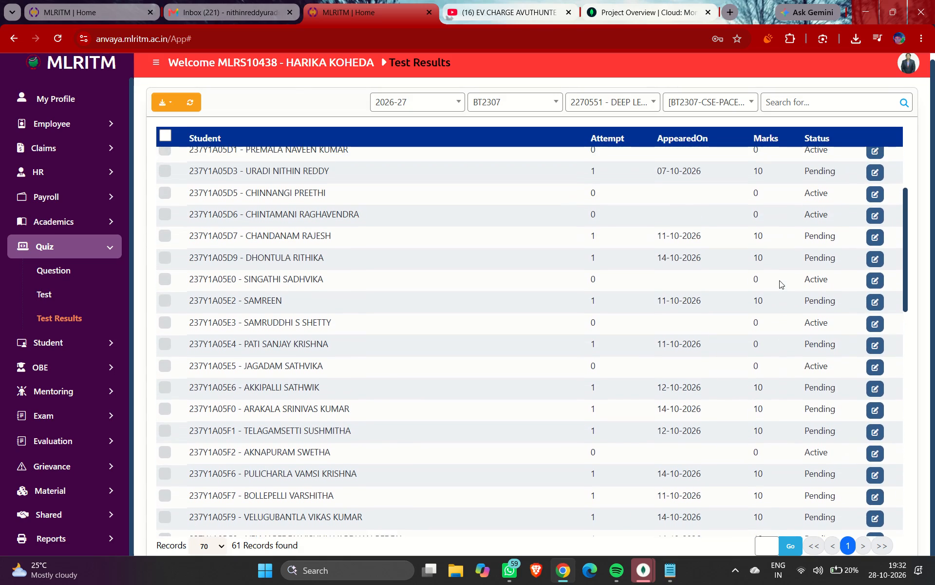
pyautogui.scroll(1, 779, 280)
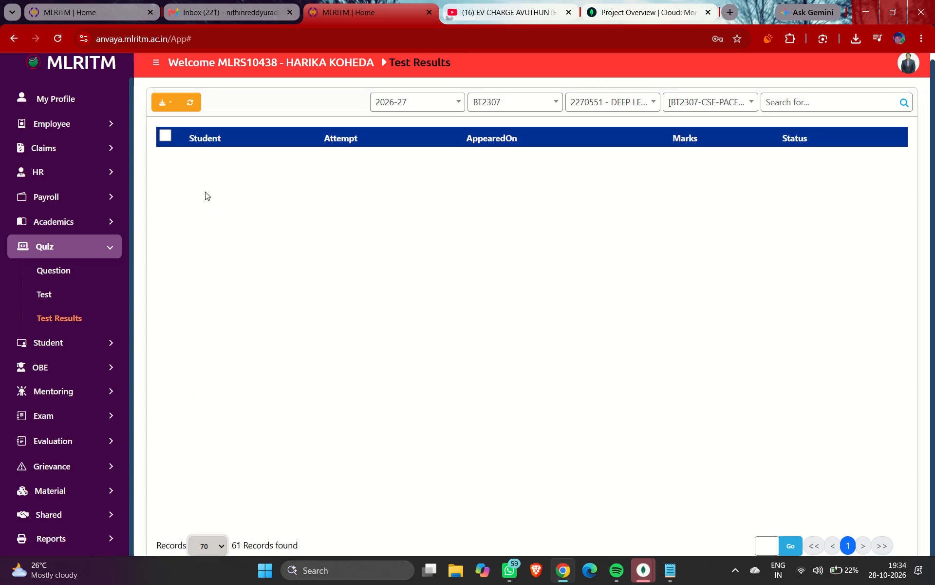
# Refresh the test results and filter them to the BT2307-CSE-PACE-B Deep Learning Unit Test - V.
pyautogui.click(189, 96)
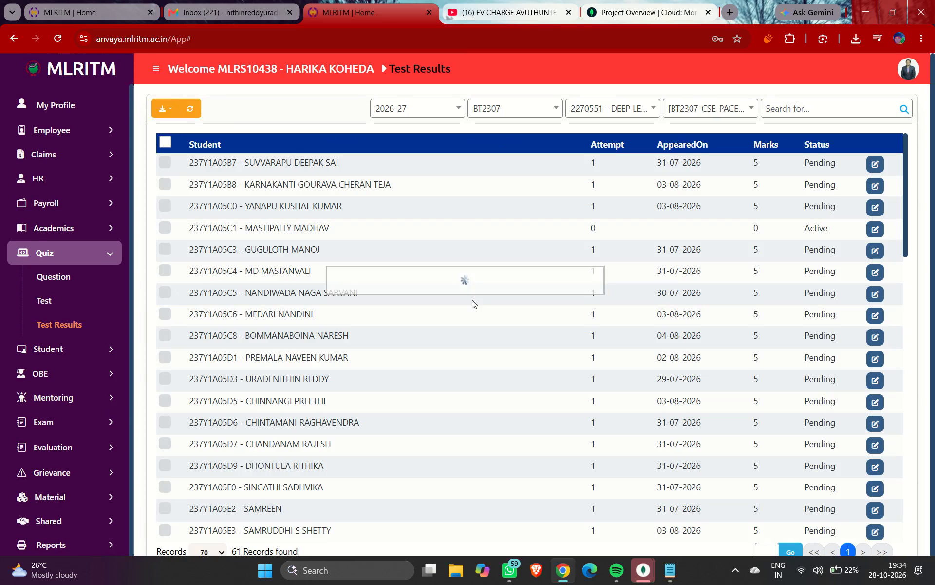
pyautogui.click(721, 112)
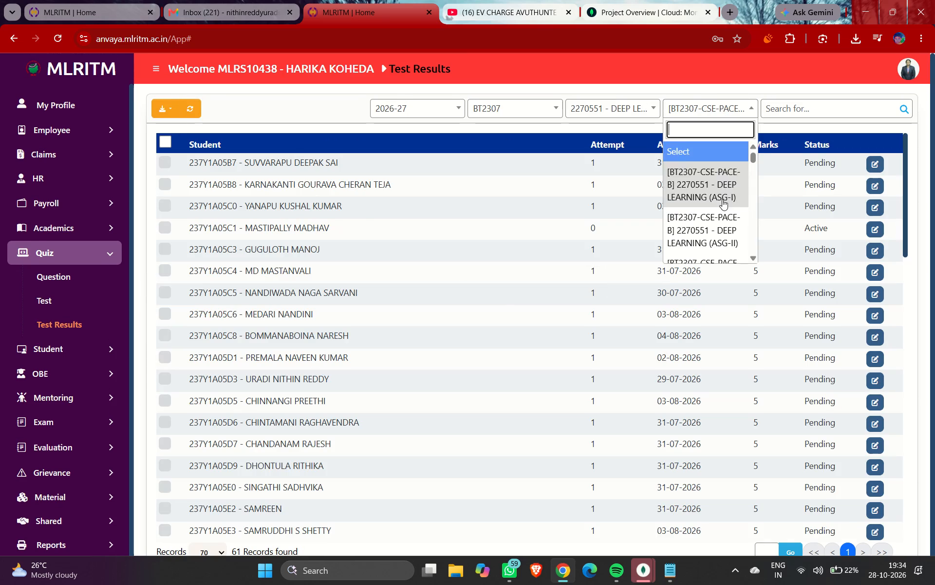
pyautogui.scroll(-17, 722, 199)
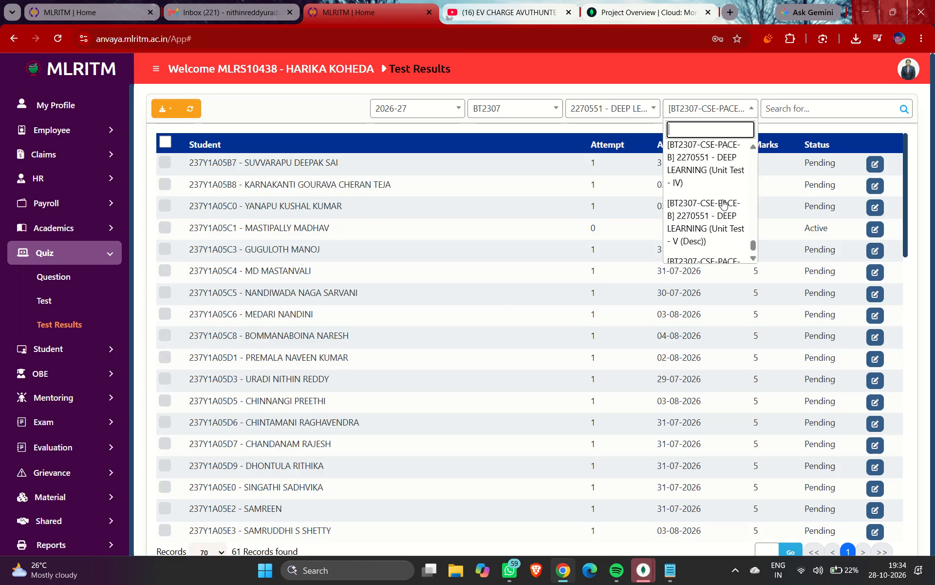
pyautogui.scroll(-5, 722, 199)
pyautogui.click(700, 238)
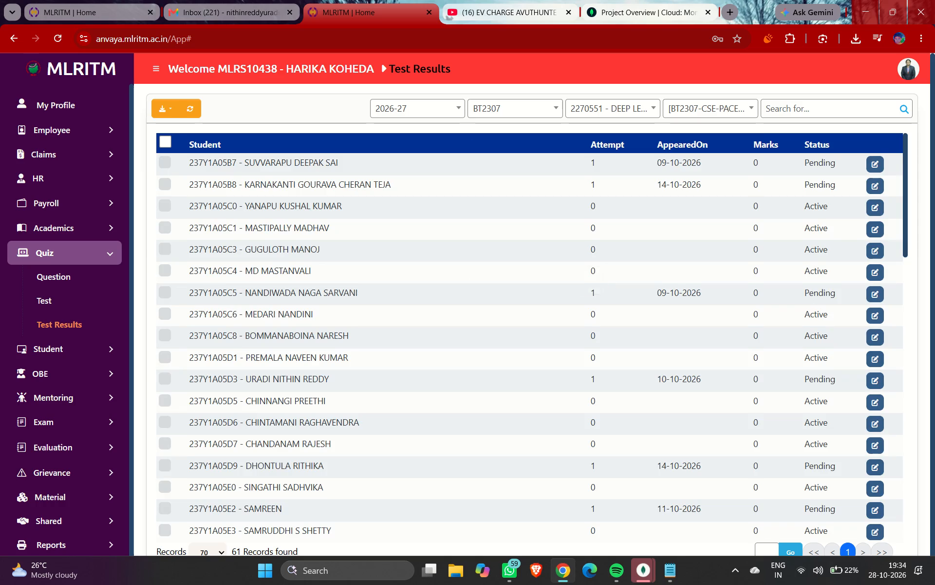
# Examine the Unit Test - V attempts, appearance dates, marks and statuses through the student list.
pyautogui.scroll(-15, 812, 273)
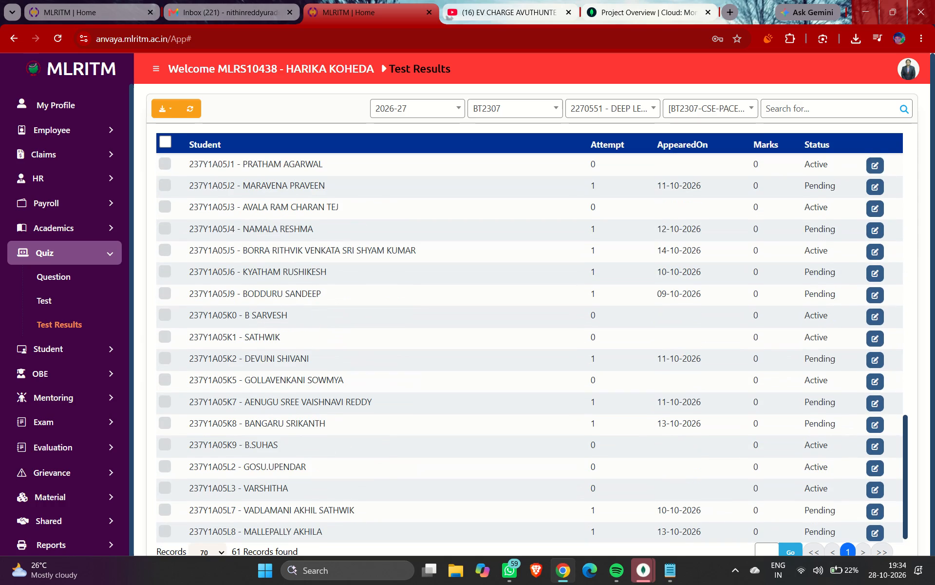
pyautogui.scroll(4, 812, 273)
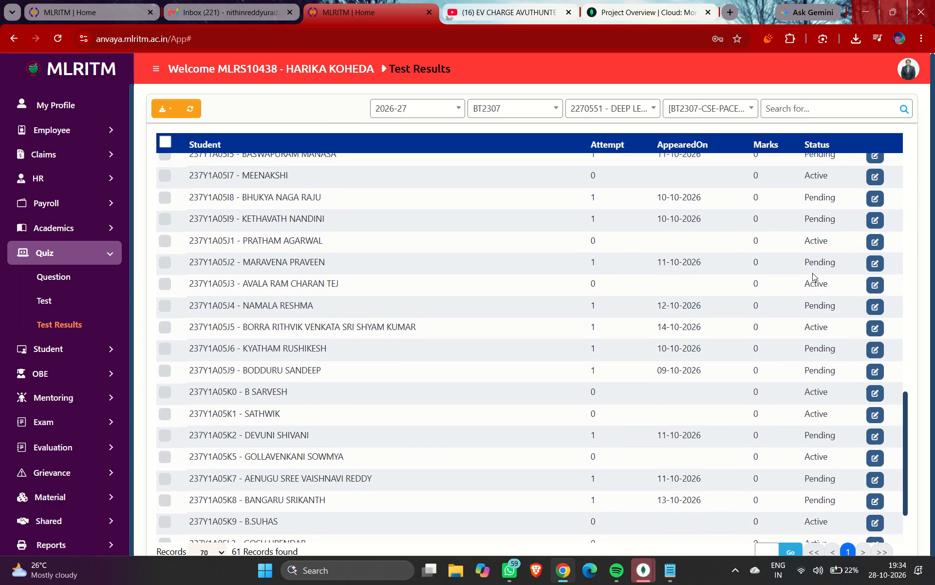
pyautogui.scroll(4, 812, 273)
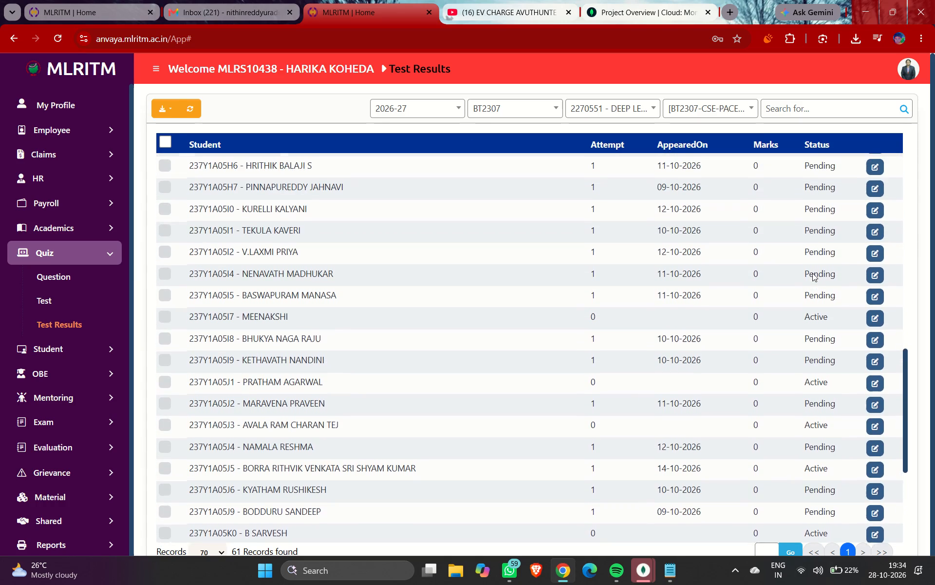
pyautogui.scroll(3, 812, 273)
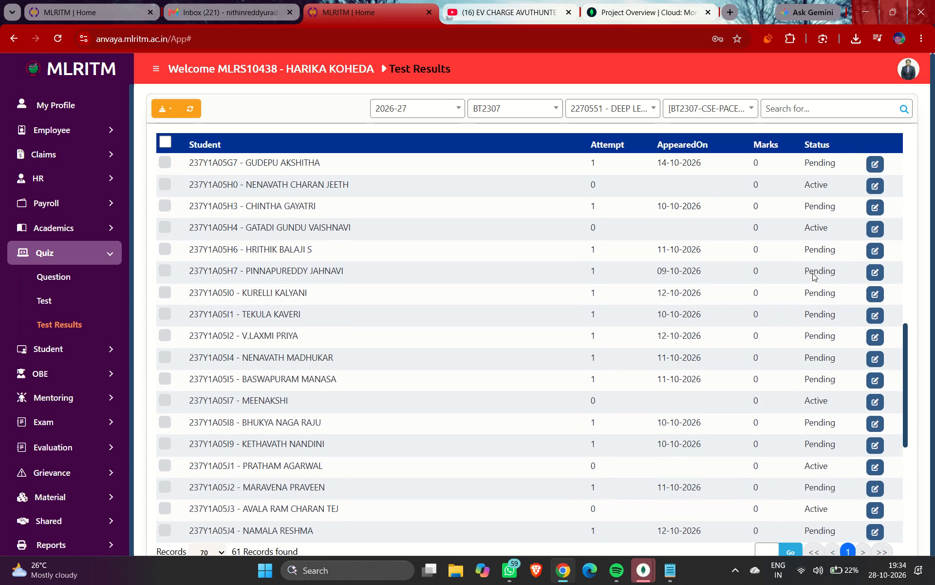
pyautogui.scroll(1, 812, 273)
# Switch to the MongoDB Atlas project page with the Connect to Cluster0 dialog, checking the test results once more in between.
pyautogui.click(606, 0)
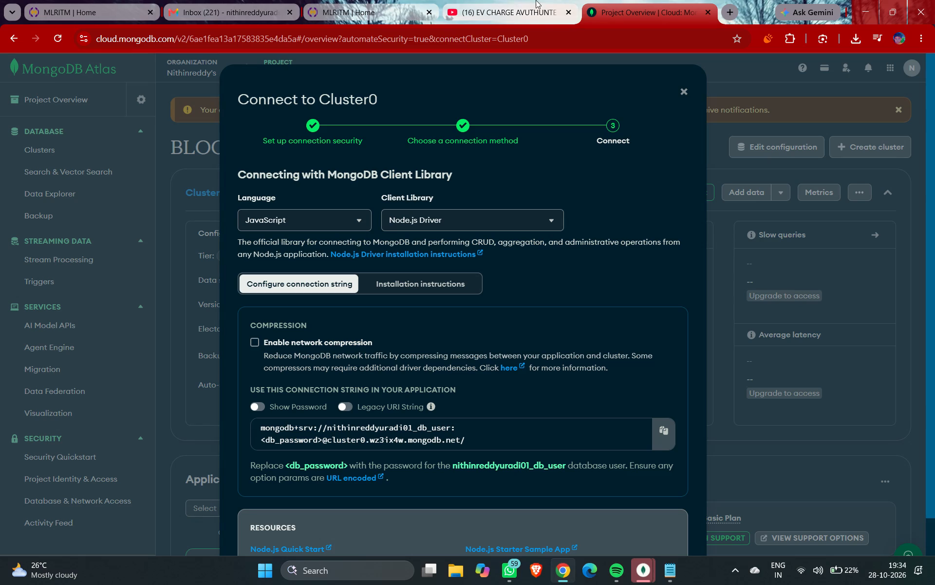
pyautogui.click(409, 0)
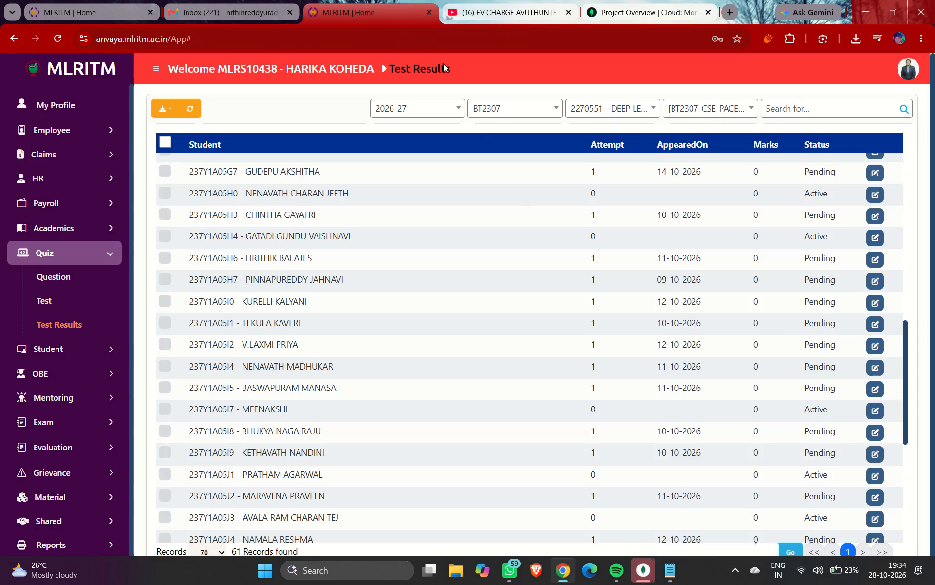
pyautogui.scroll(1, 517, 198)
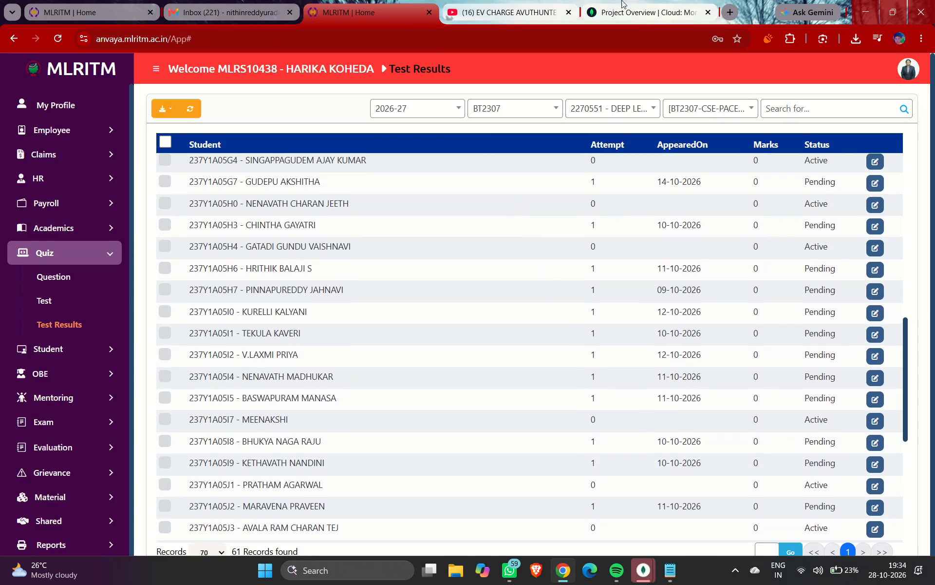
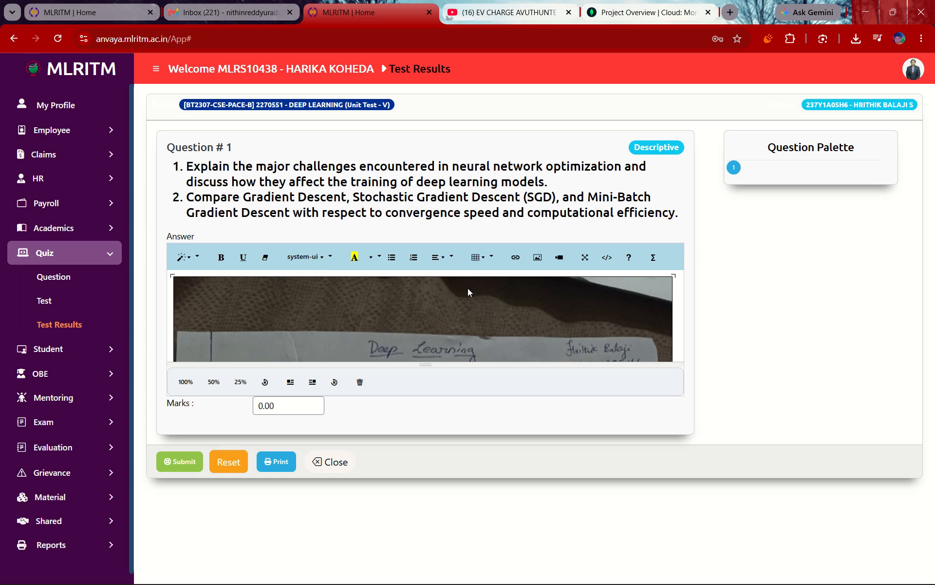
# Set the marks for the open Deep Learning Unit Test - V answer to 10 and submit the evaluation.
pyautogui.click(281, 411)
pyautogui.press('BackSpace')
pyautogui.write('10')
pyautogui.press('Return')
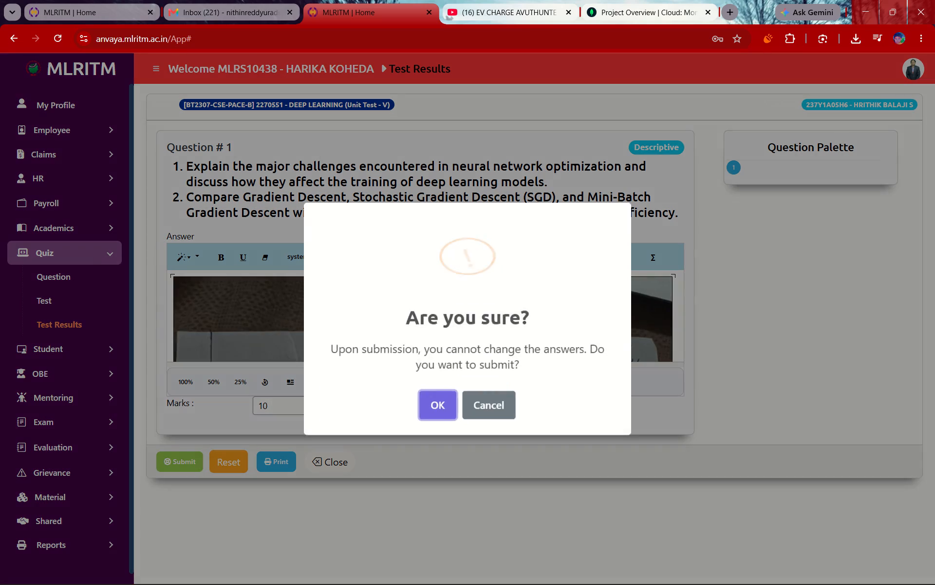
pyautogui.press('Return')
pyautogui.press('Return')
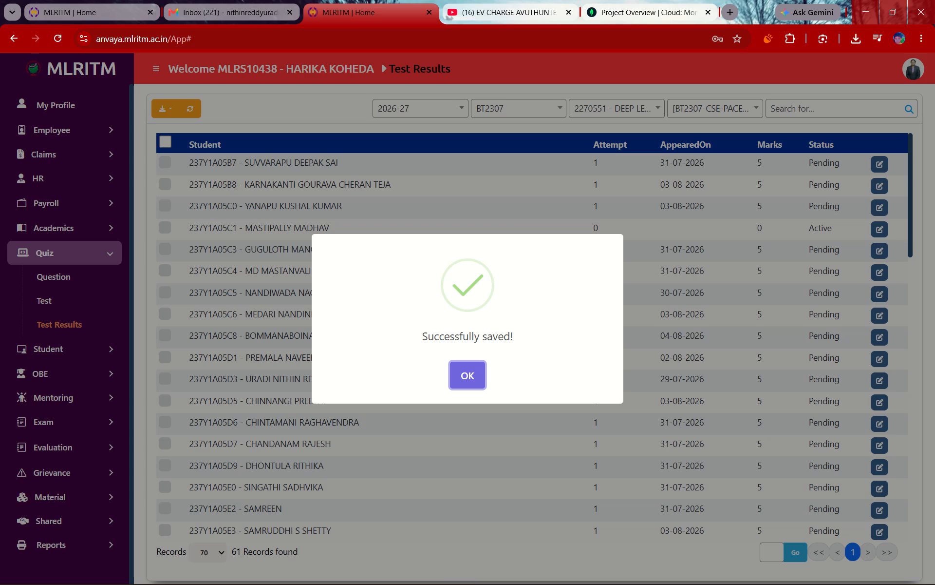
pyautogui.click(454, 384)
# Filter the test results to the BT2307-CSE-PACE-B Deep Learning Unit Test - V.
pyautogui.scroll(-19, 592, 338)
pyautogui.scroll(20, 592, 338)
pyautogui.click(700, 106)
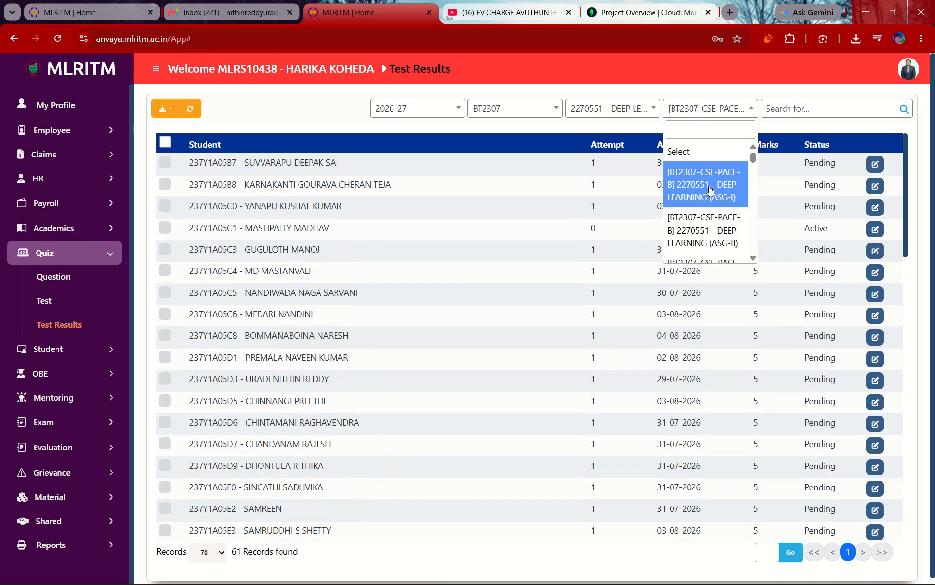
pyautogui.scroll(-19, 715, 202)
pyautogui.scroll(-7, 715, 202)
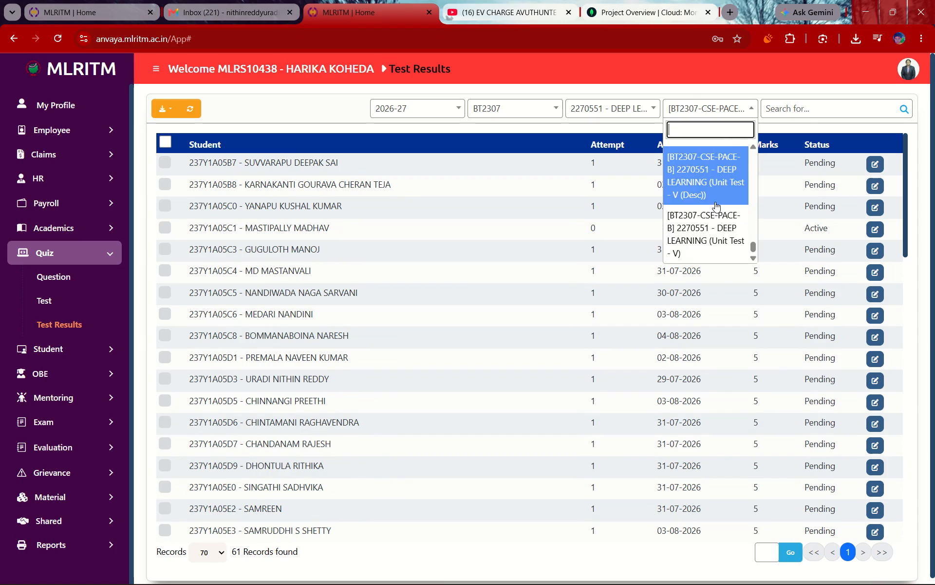
pyautogui.click(693, 252)
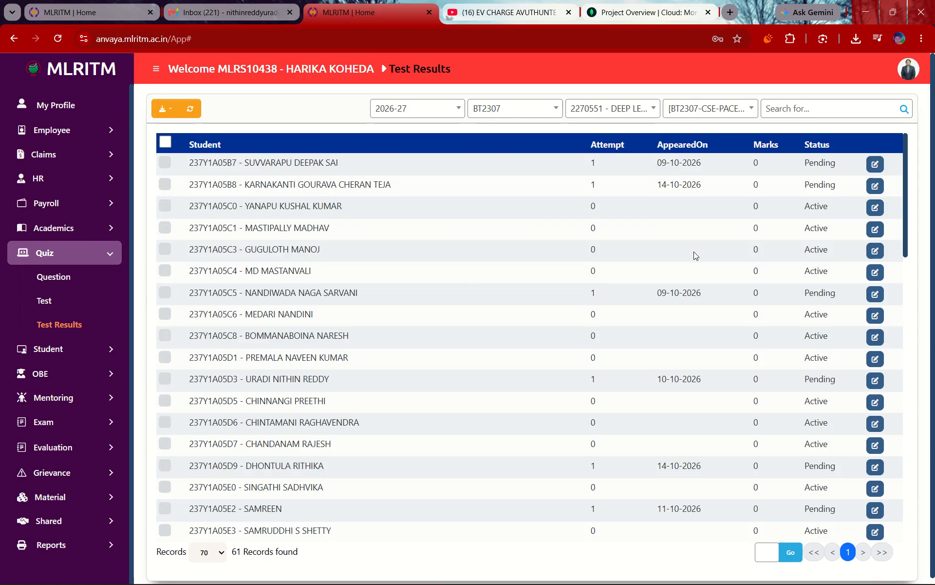
# Open the first listed student's Unit Test - V answer, award 10 marks and submit the evaluation.
pyautogui.click(879, 157)
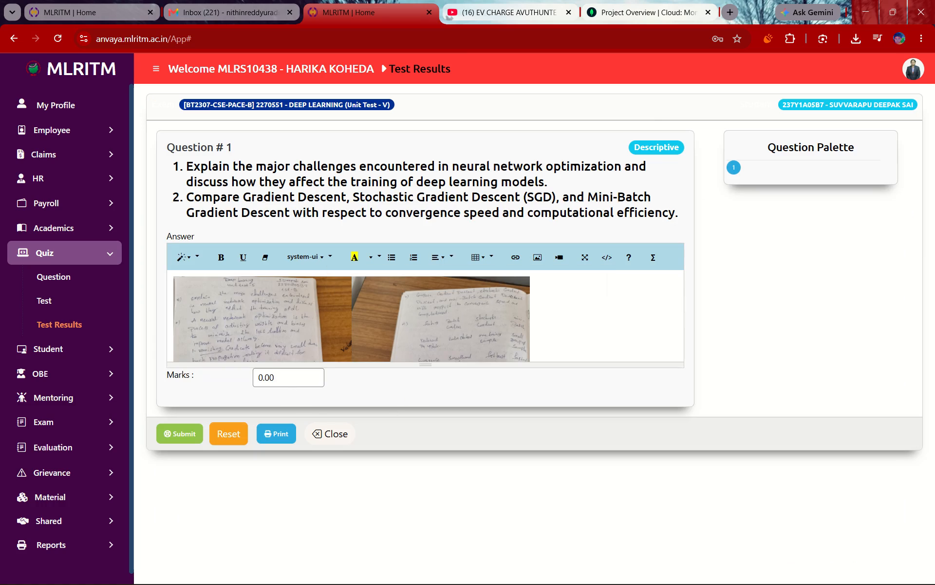
pyautogui.click(288, 371)
pyautogui.press('BackSpace')
pyautogui.write('10')
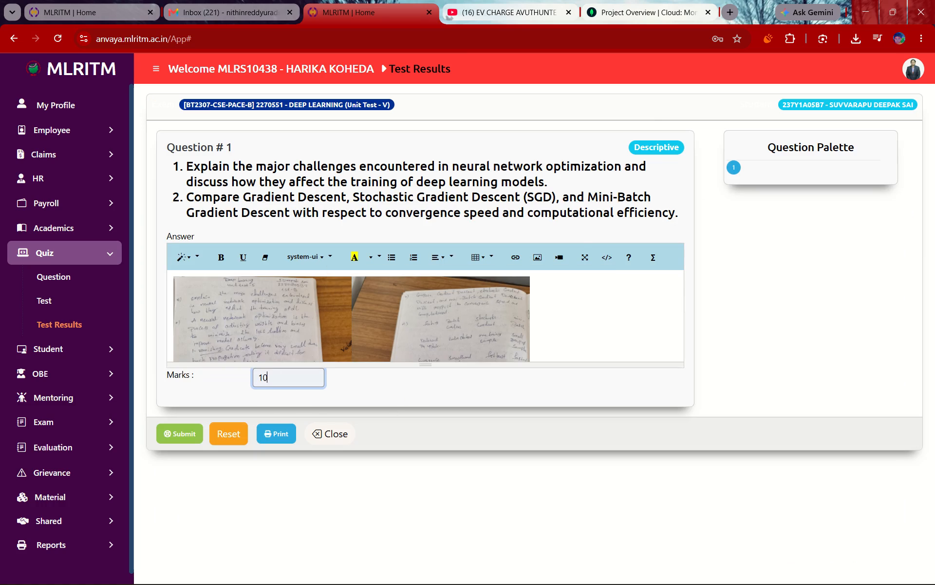
pyautogui.press('Return')
pyautogui.press('Return')
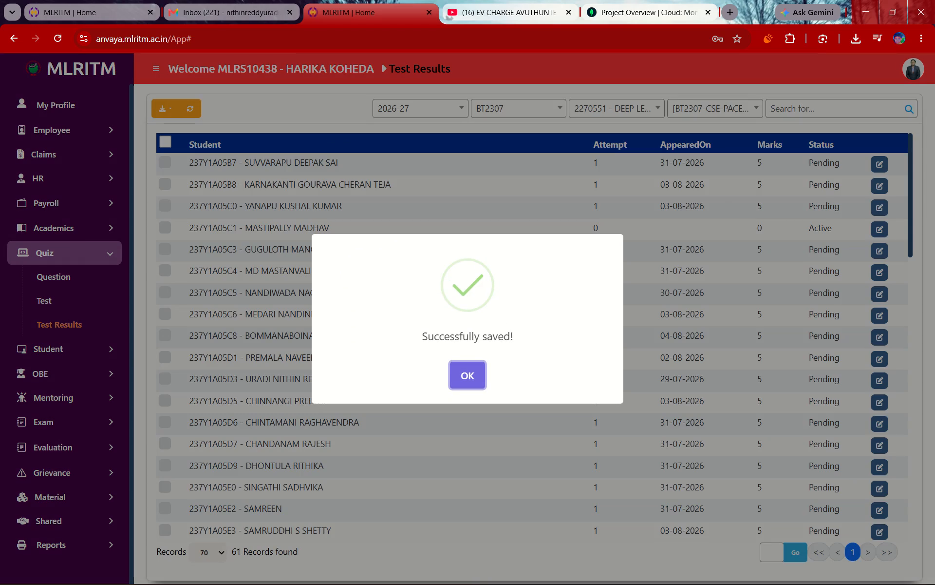
pyautogui.click(455, 375)
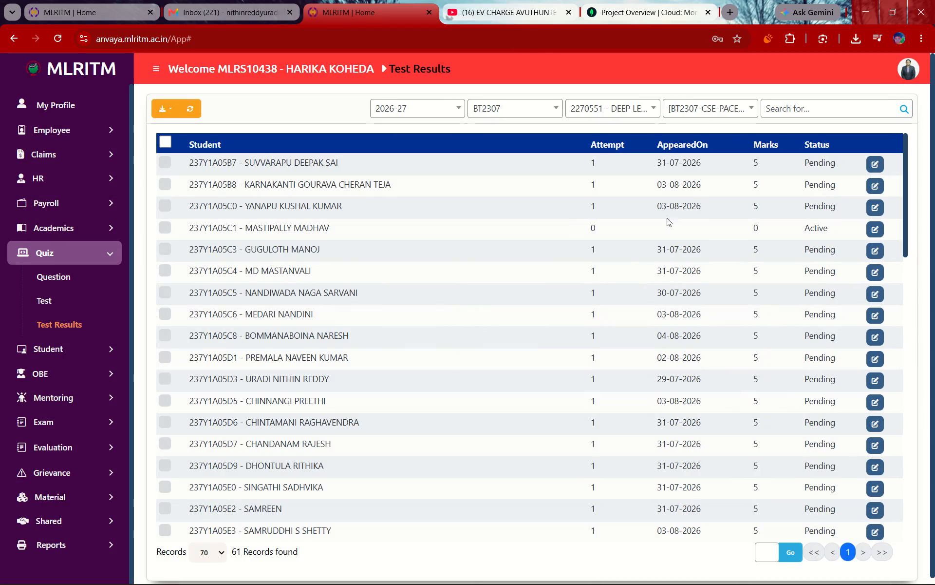
# Reselect the BT2307-CSE-PACE-B Deep Learning Unit Test - V in the test results.
pyautogui.click(737, 119)
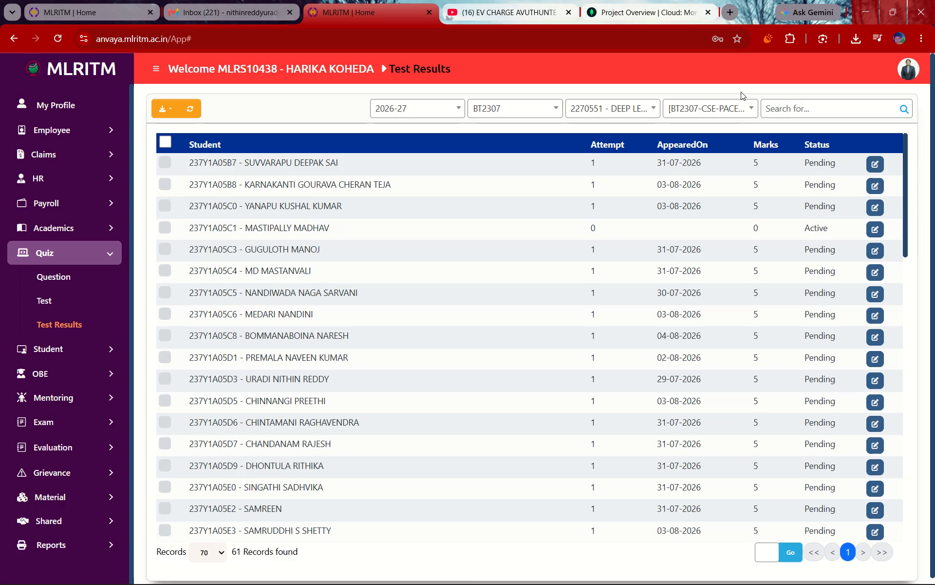
pyautogui.click(724, 113)
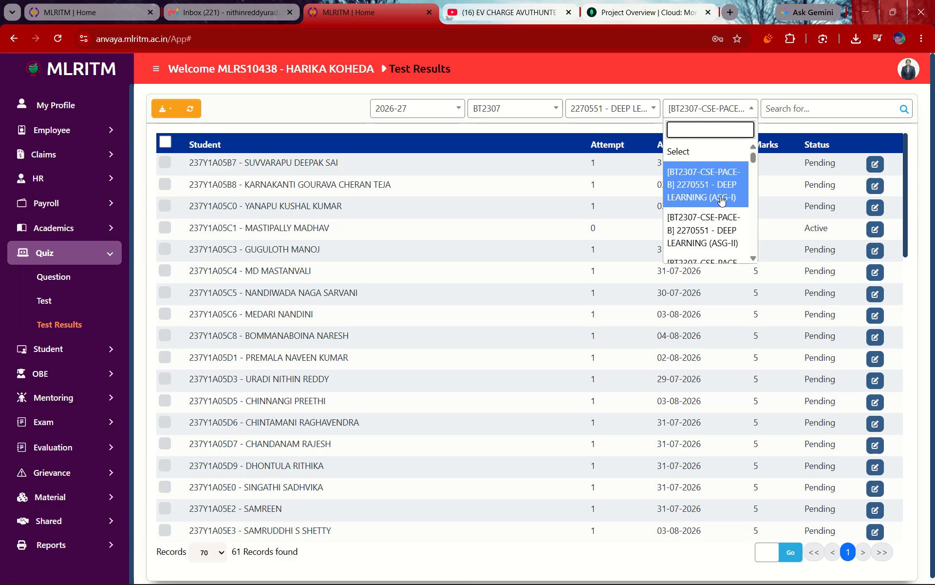
pyautogui.scroll(-1, 720, 196)
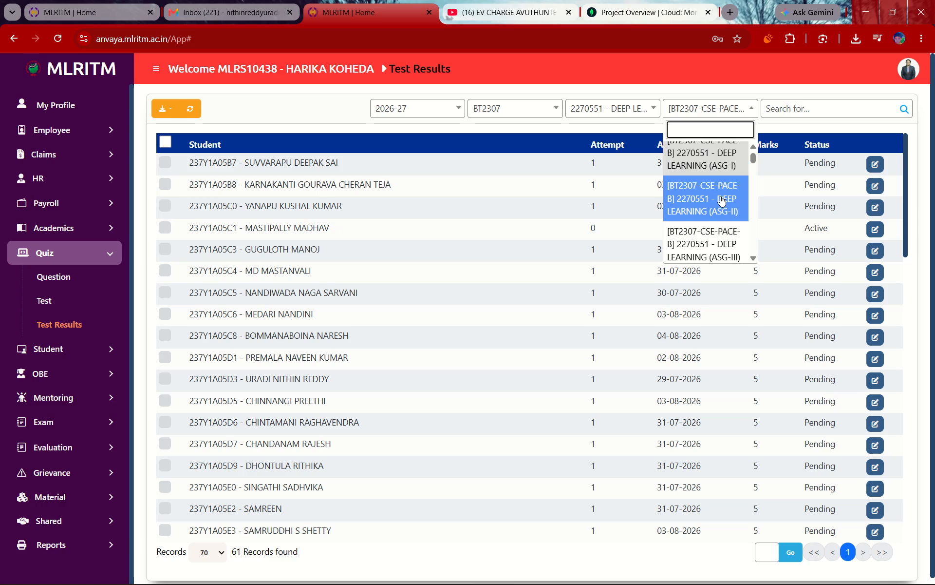
pyautogui.scroll(-2, 720, 196)
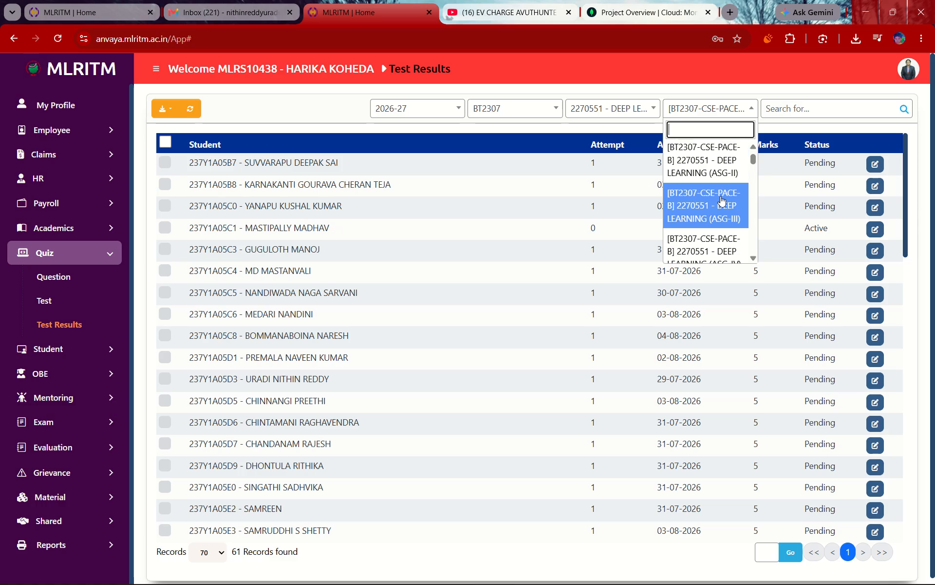
pyautogui.scroll(-15, 720, 196)
pyautogui.scroll(-14, 720, 196)
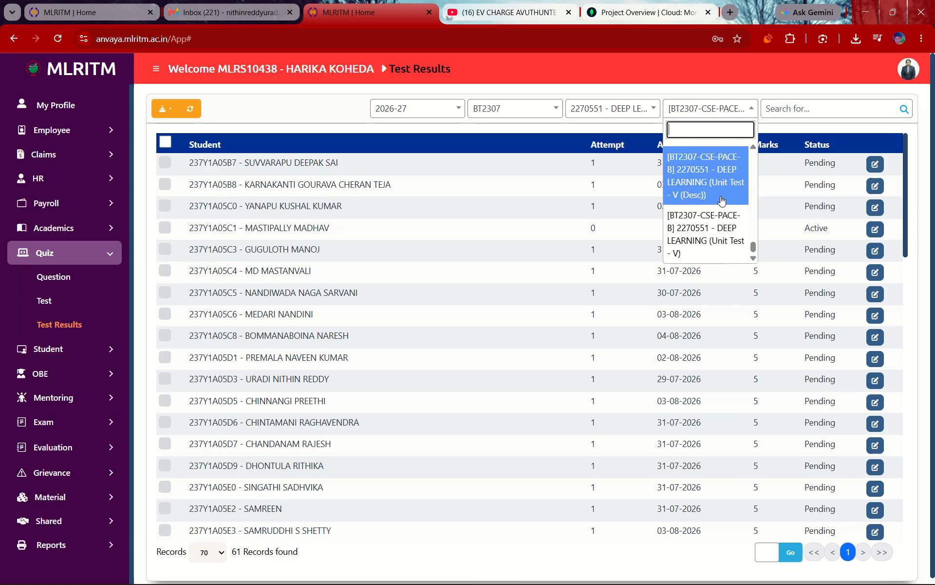
pyautogui.click(672, 249)
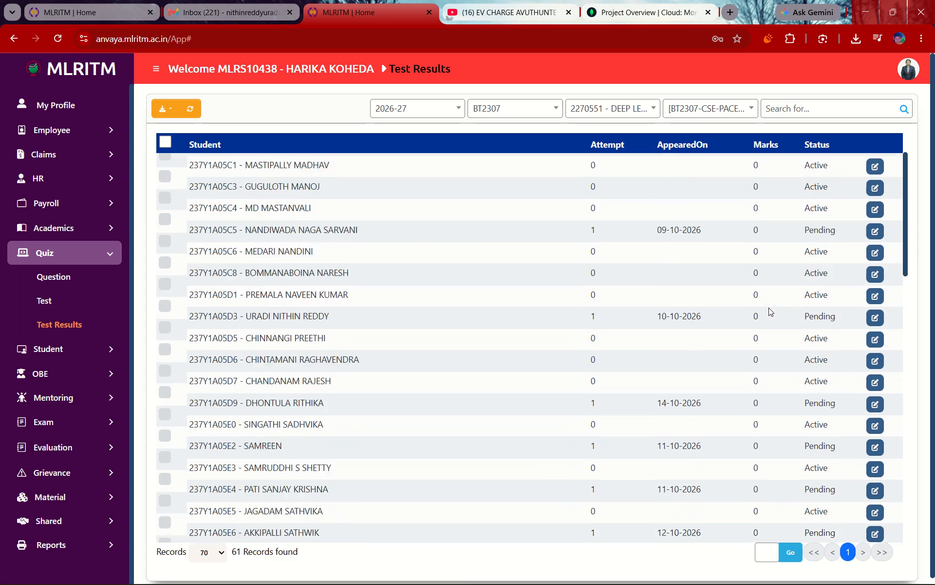
# Open the second listed student's Unit Test - V answer, award 10 marks and submit the evaluation.
pyautogui.scroll(6, 845, 227)
pyautogui.click(879, 184)
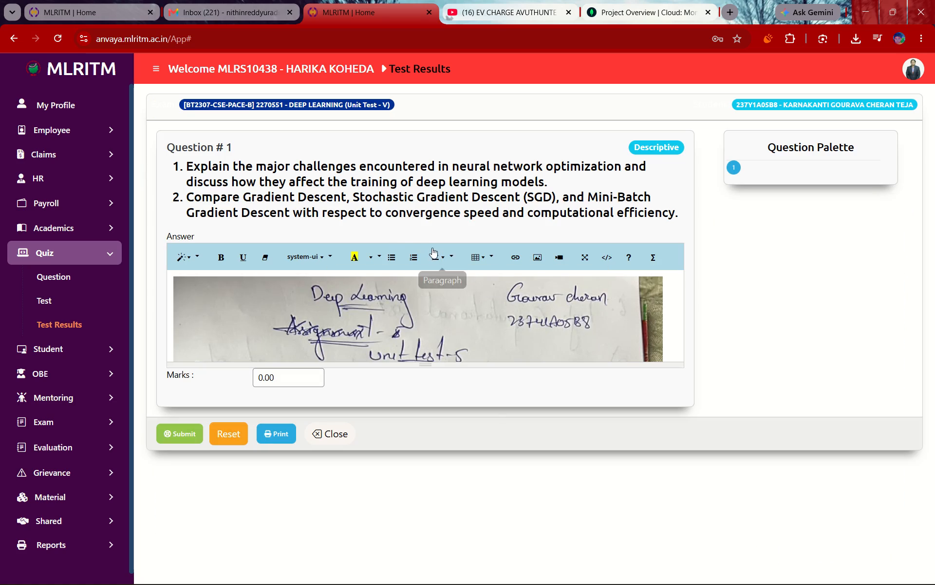
pyautogui.click(298, 376)
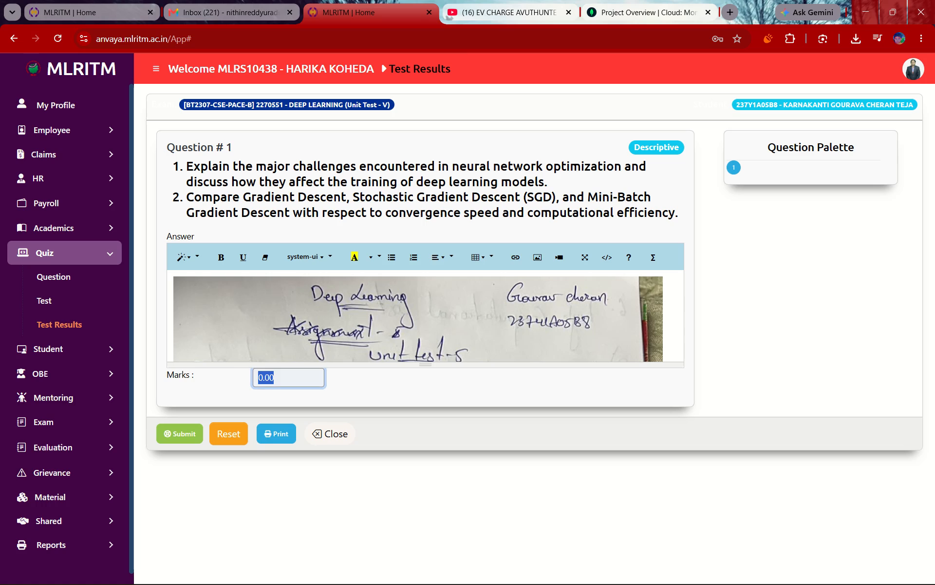
pyautogui.press('BackSpace')
pyautogui.write('10')
pyautogui.press('Return')
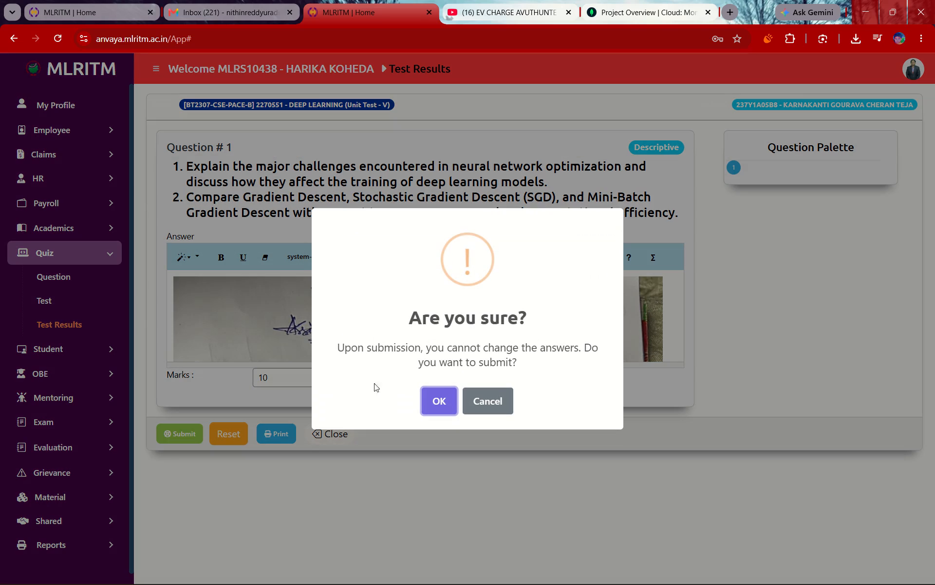
pyautogui.click(439, 399)
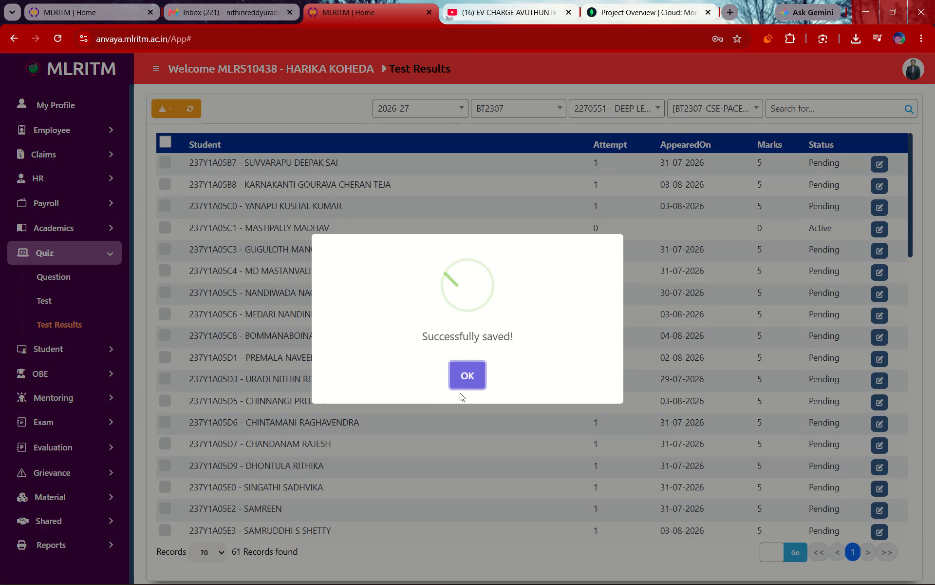
pyautogui.click(467, 378)
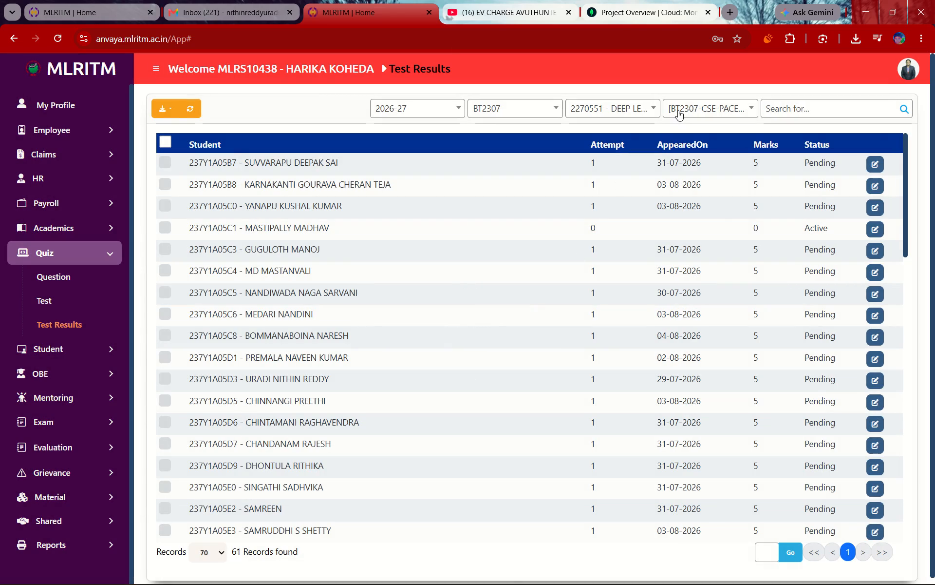
# Filter the test results to the BT2307-CSE-PACE-B Deep Learning Unit Test - V again.
pyautogui.click(674, 109)
pyautogui.scroll(-19, 706, 229)
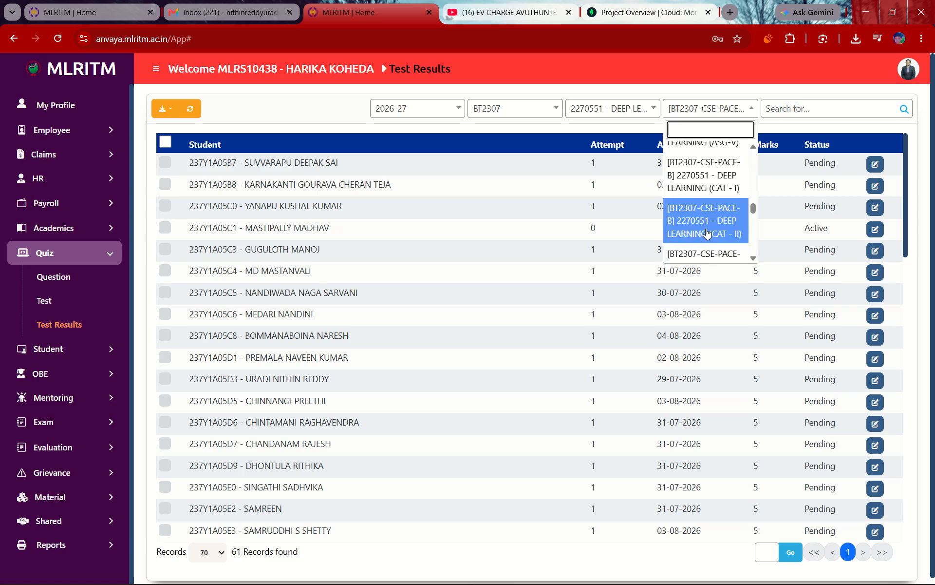
pyautogui.scroll(-7, 706, 229)
pyautogui.click(664, 237)
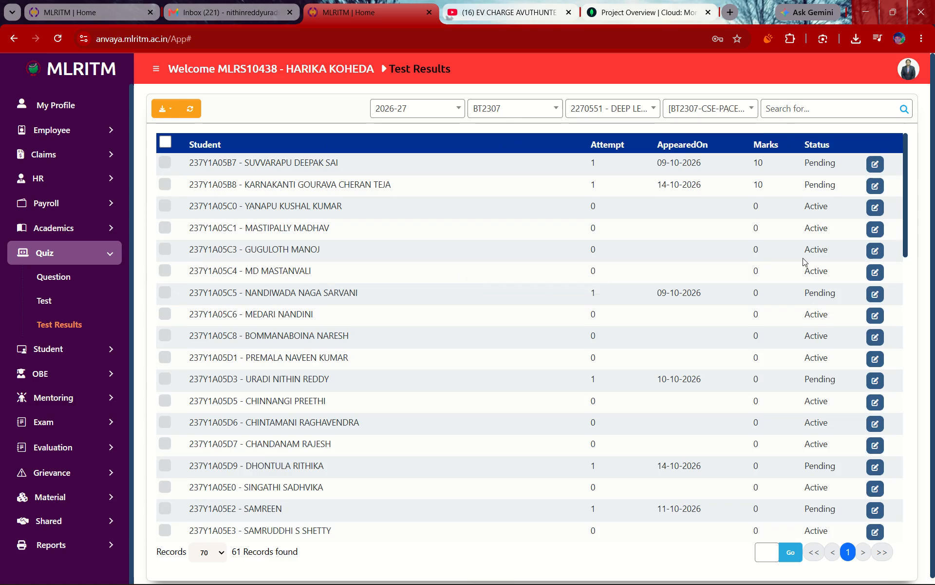
# Open the Unit Test - V answer of the pending student dated 09-10-2026 with 0 marks, award 10 marks and submit it.
pyautogui.scroll(-1, 803, 258)
pyautogui.click(874, 266)
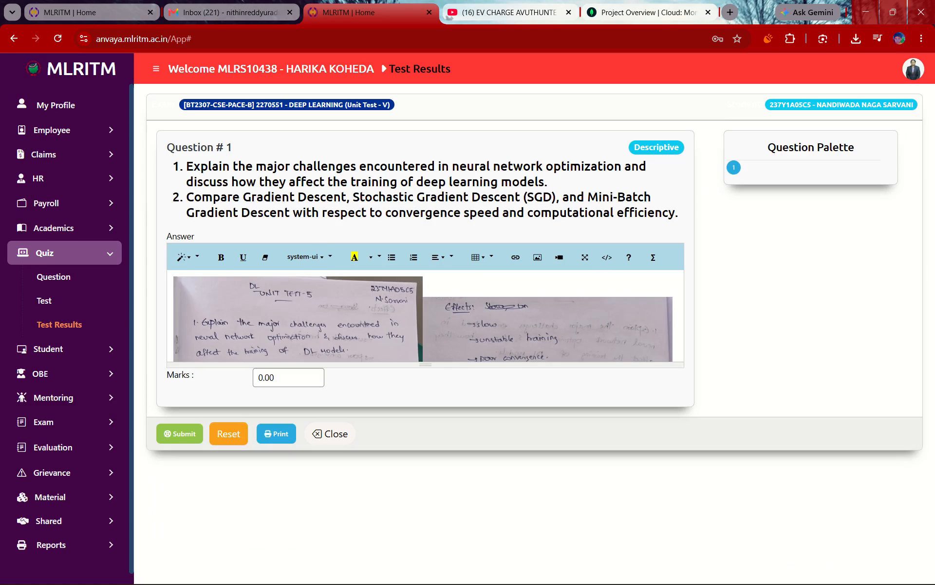
pyautogui.click(290, 370)
pyautogui.press('BackSpace')
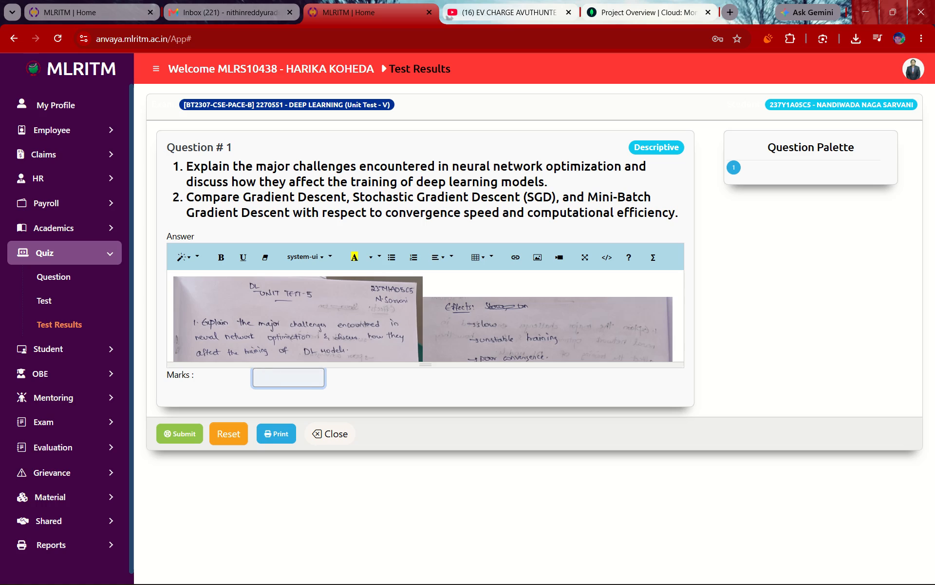
pyautogui.write('10')
pyautogui.press('Return')
pyautogui.press('Return')
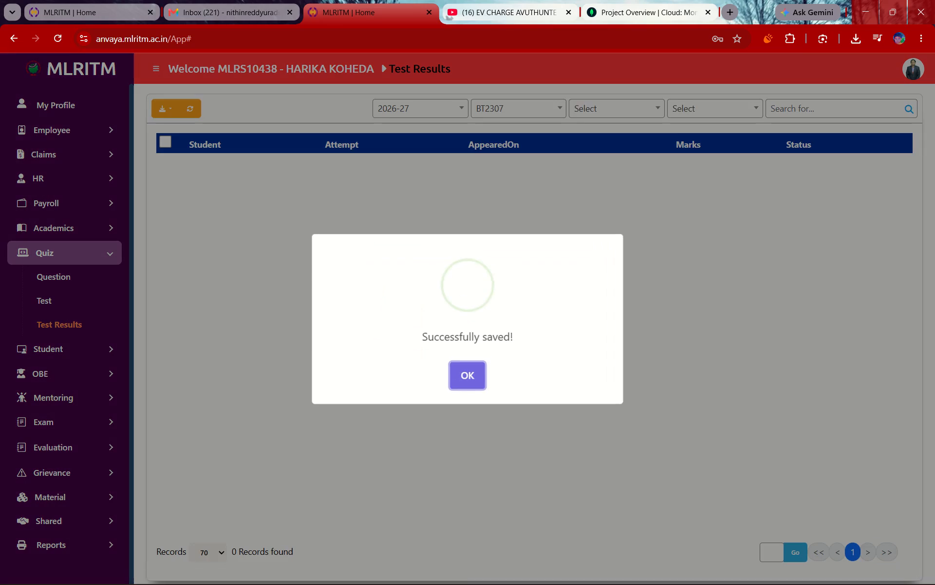
pyautogui.press('Return')
pyautogui.click(470, 365)
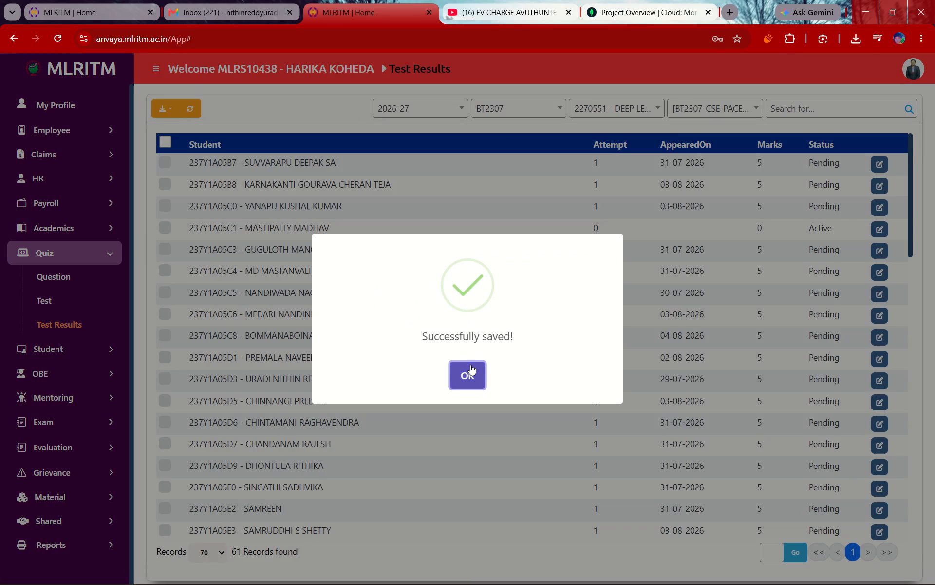
# Show the BT2307-CSE-PACE-B Deep Learning Unit Test - V results again.
pyautogui.click(722, 112)
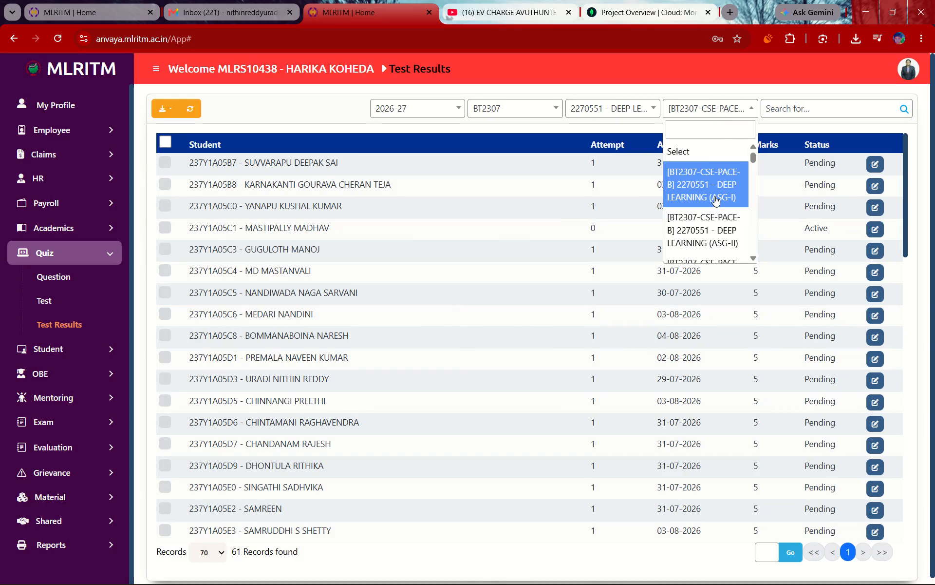
pyautogui.scroll(-16, 714, 196)
pyautogui.scroll(-5, 714, 196)
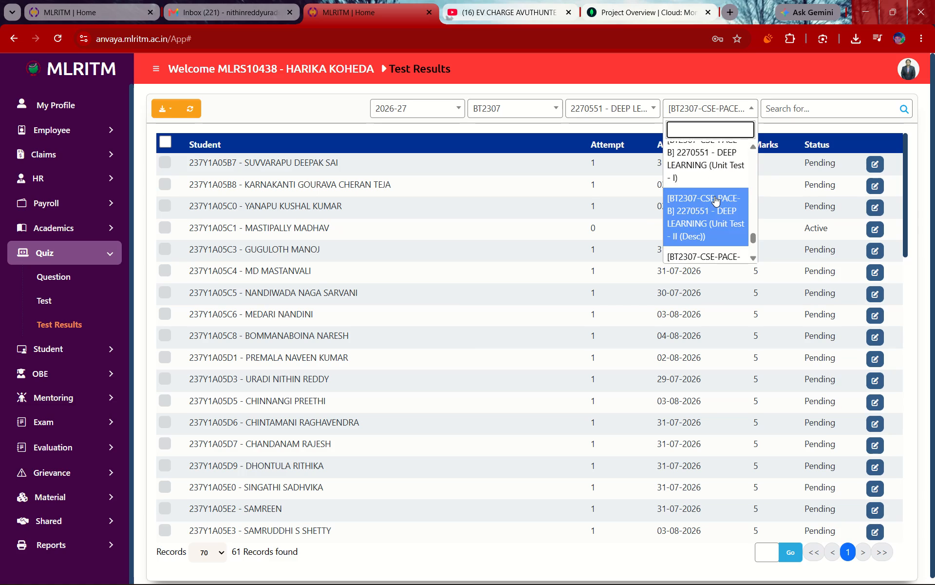
pyautogui.click(697, 234)
# Open the Unit Test - V answer of the pending student dated 10-10-2026, award 10 marks and submit the evaluation.
pyautogui.scroll(-1, 844, 242)
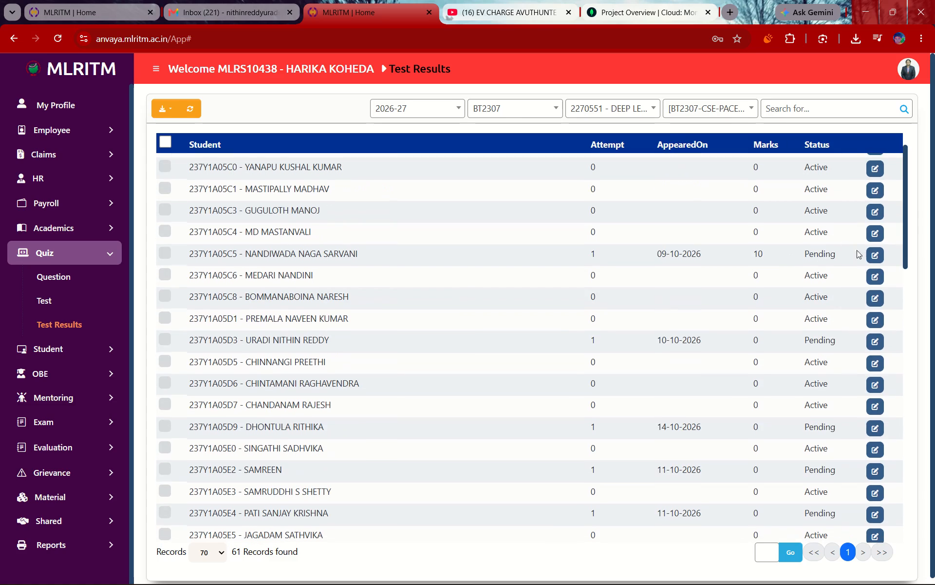
pyautogui.click(879, 339)
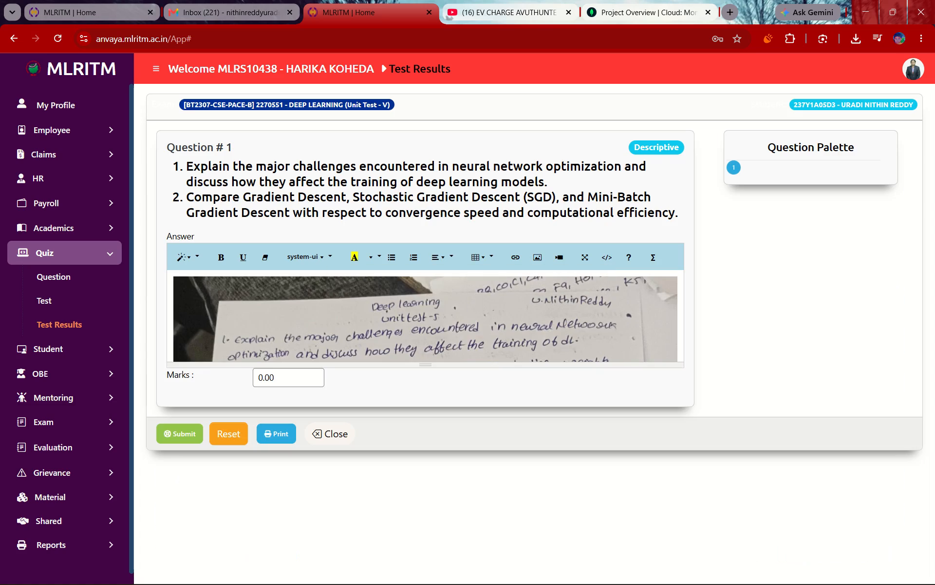
pyautogui.click(294, 375)
pyautogui.press('BackSpace')
pyautogui.write('10')
pyautogui.press('Return')
pyautogui.press('Return')
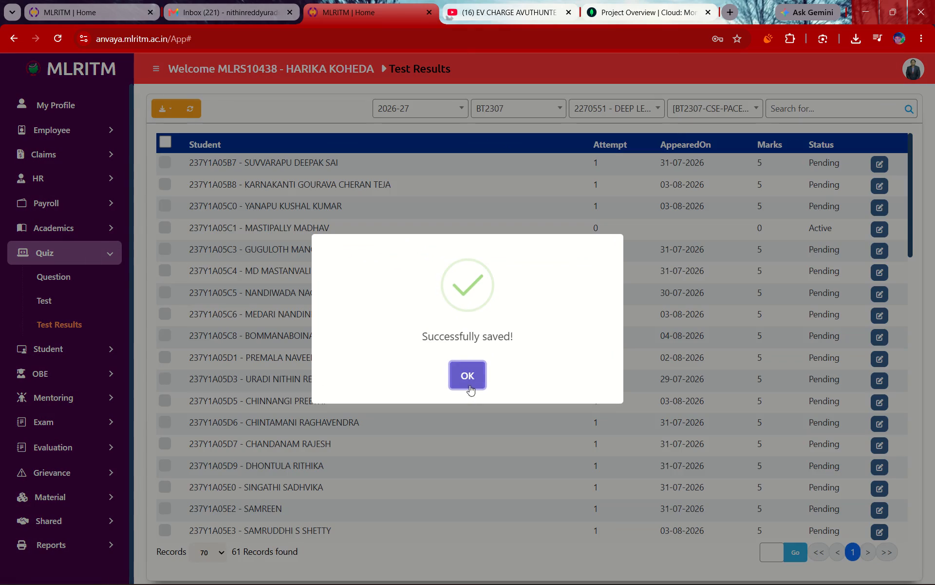
pyautogui.moveTo(469, 389); pyautogui.dragTo(483, 370)
pyautogui.click(483, 370)
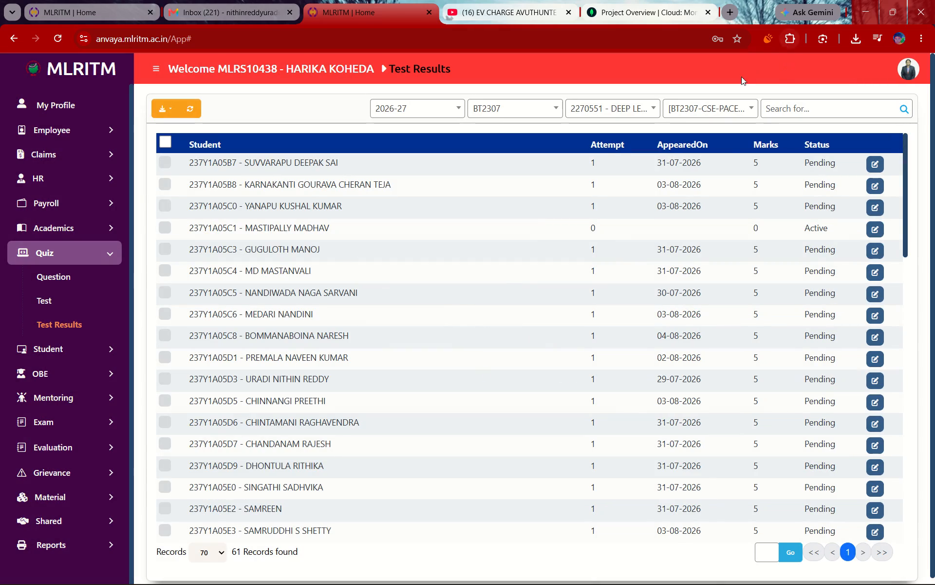
# Filter the test results to the BT2307-CSE-PACE-B Deep Learning Unit Test - V.
pyautogui.moveTo(725, 95); pyautogui.dragTo(718, 107)
pyautogui.moveTo(718, 107); pyautogui.dragTo(706, 204)
pyautogui.scroll(-7, 706, 204)
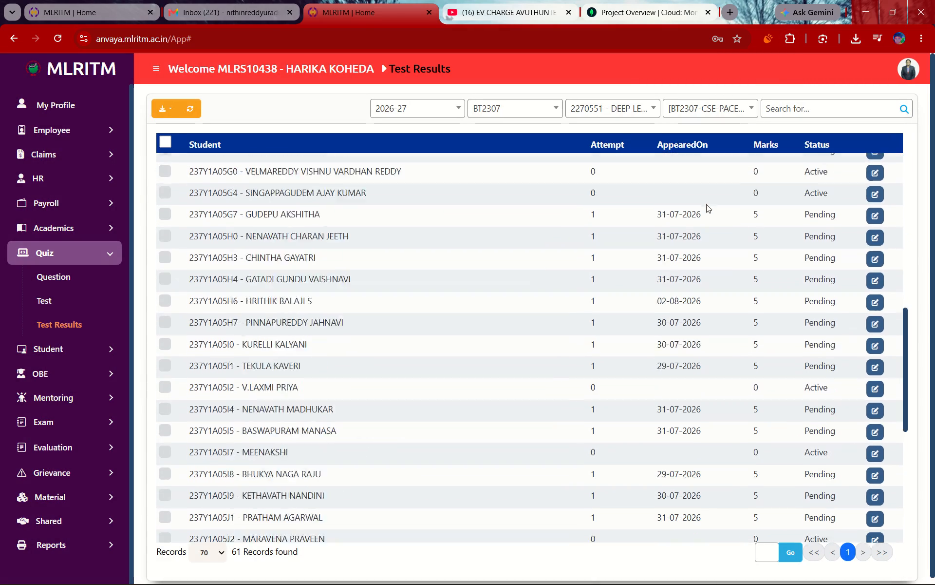
pyautogui.click(743, 109)
pyautogui.scroll(-16, 713, 220)
pyautogui.scroll(-12, 713, 220)
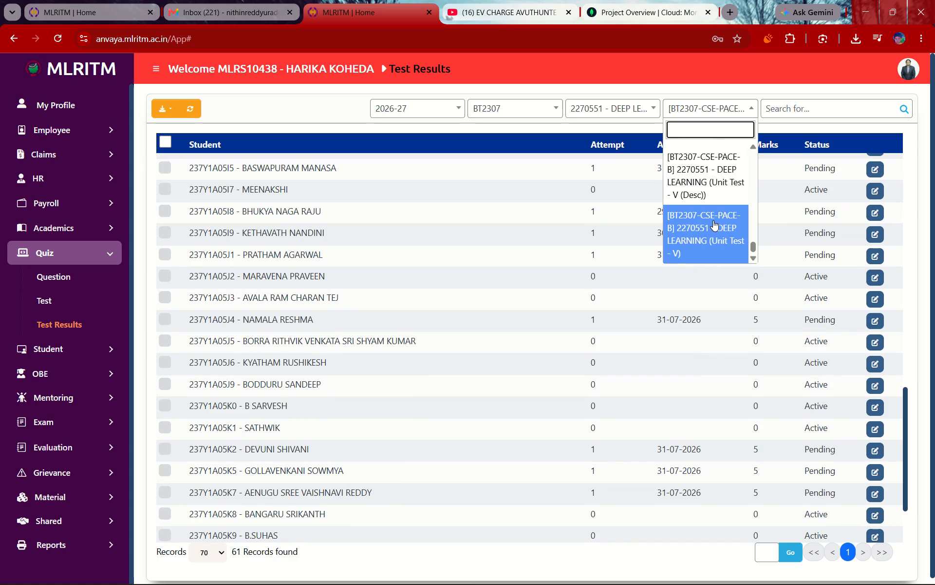
pyautogui.click(684, 238)
# Open the Unit Test - V answer of the last student in the list, dated 13-10-2026, award 10 marks and submit it.
pyautogui.scroll(-16, 737, 315)
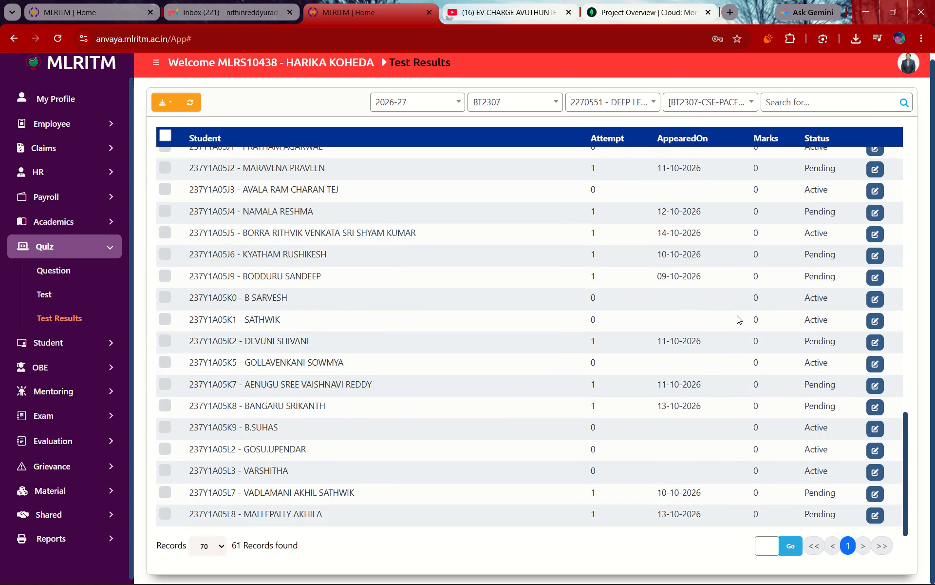
pyautogui.click(876, 512)
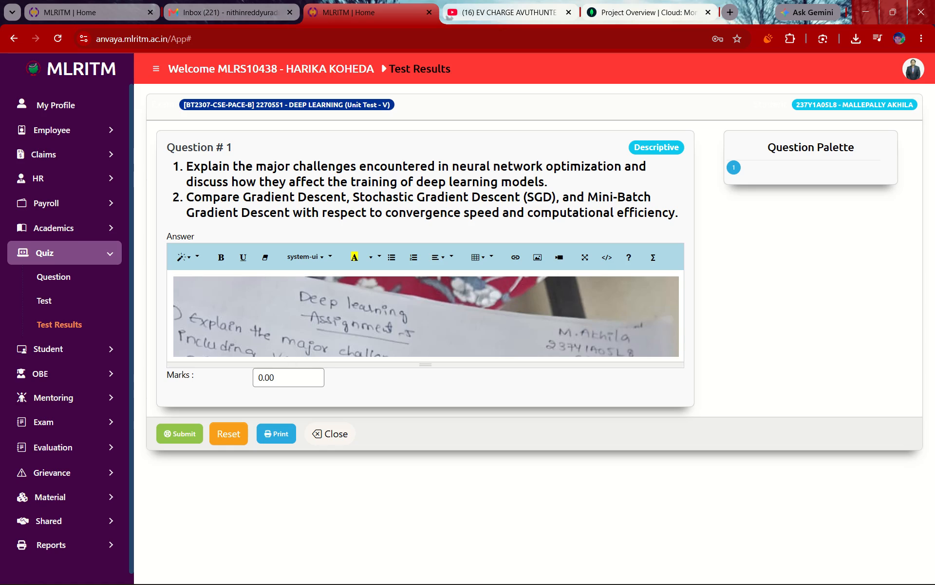
pyautogui.click(285, 380)
pyautogui.press('BackSpace')
pyautogui.write('10')
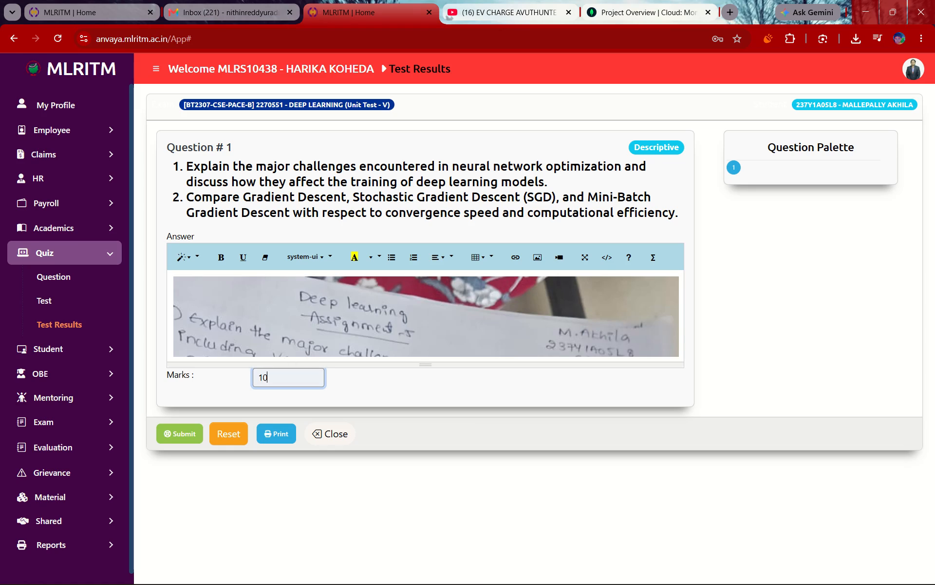
pyautogui.press('Return')
pyautogui.press('Return')
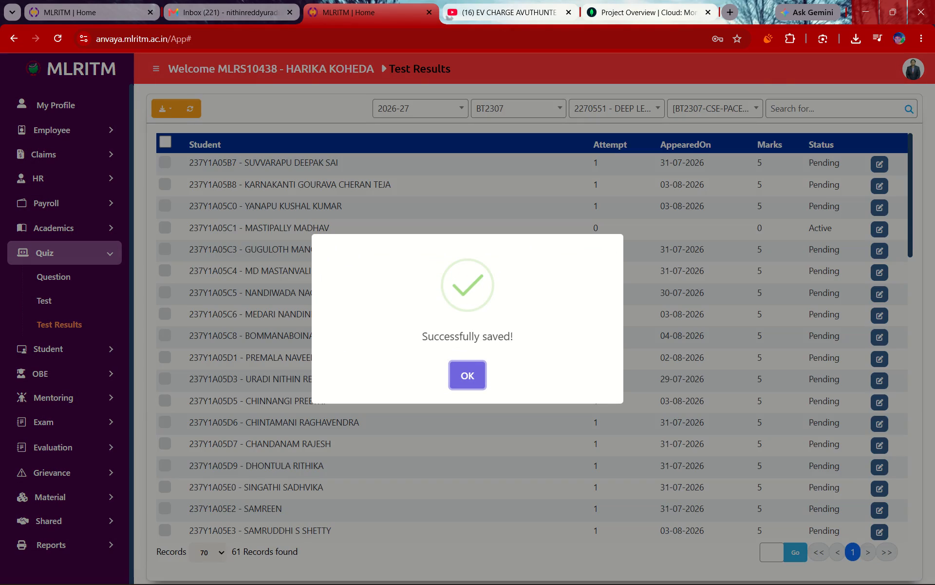
pyautogui.click(471, 367)
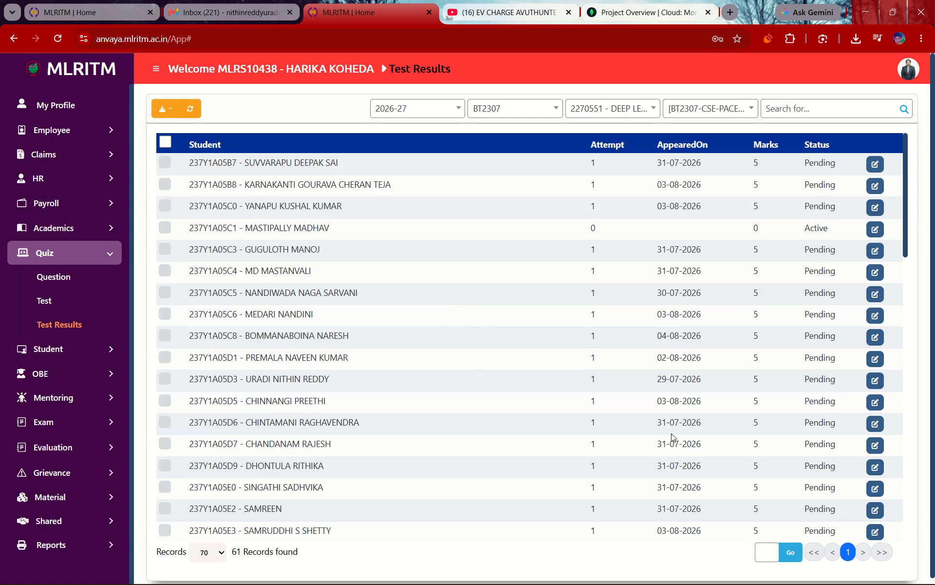
# Show the BT2307-CSE-PACE-B Deep Learning Unit Test - V results again.
pyautogui.scroll(-7, 671, 433)
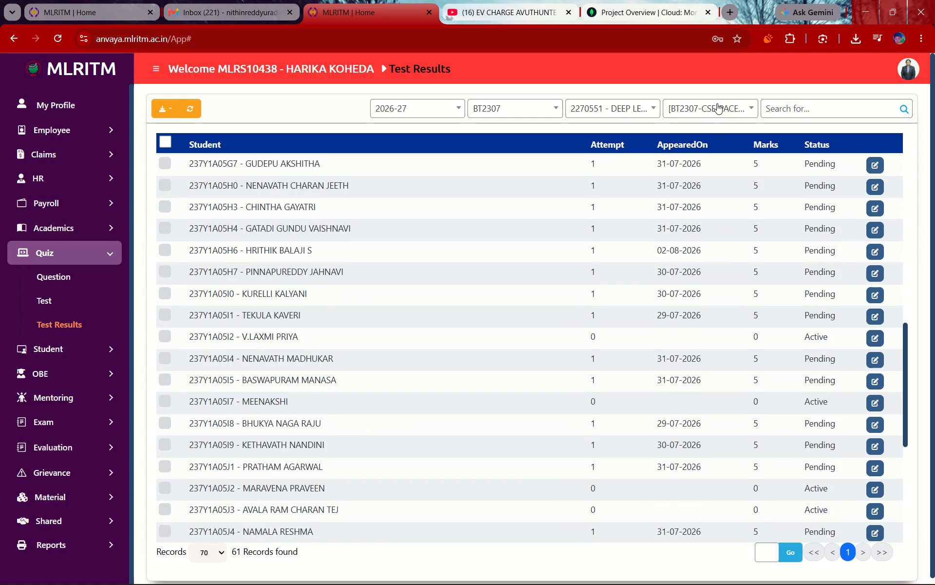
pyautogui.click(718, 102)
pyautogui.scroll(-20, 712, 203)
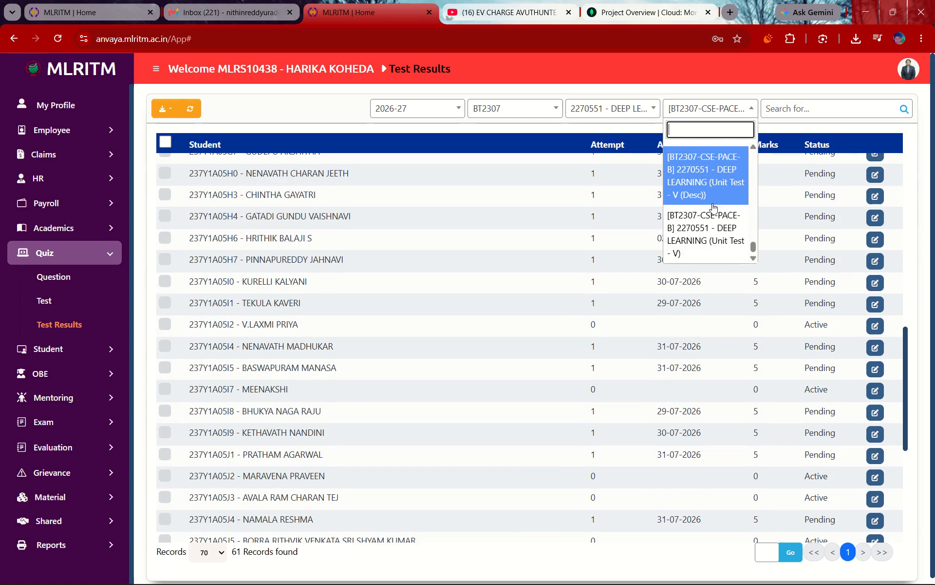
pyautogui.scroll(-4, 712, 203)
pyautogui.click(704, 229)
# Open the Unit Test - V answer of the second-to-last student, dated 10-10-2026, award 8 marks and submit the evaluation.
pyautogui.scroll(-9, 770, 315)
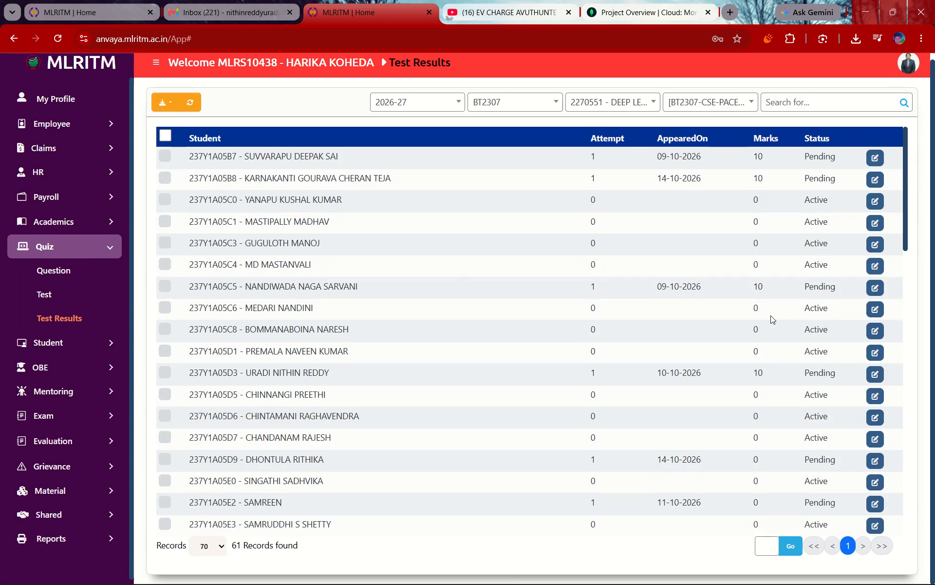
pyautogui.scroll(-16, 770, 315)
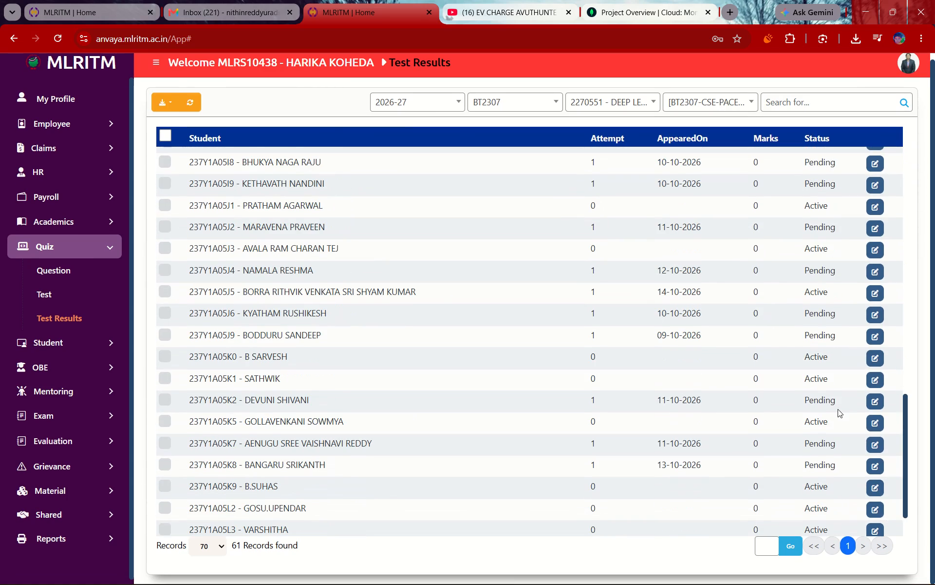
pyautogui.click(871, 497)
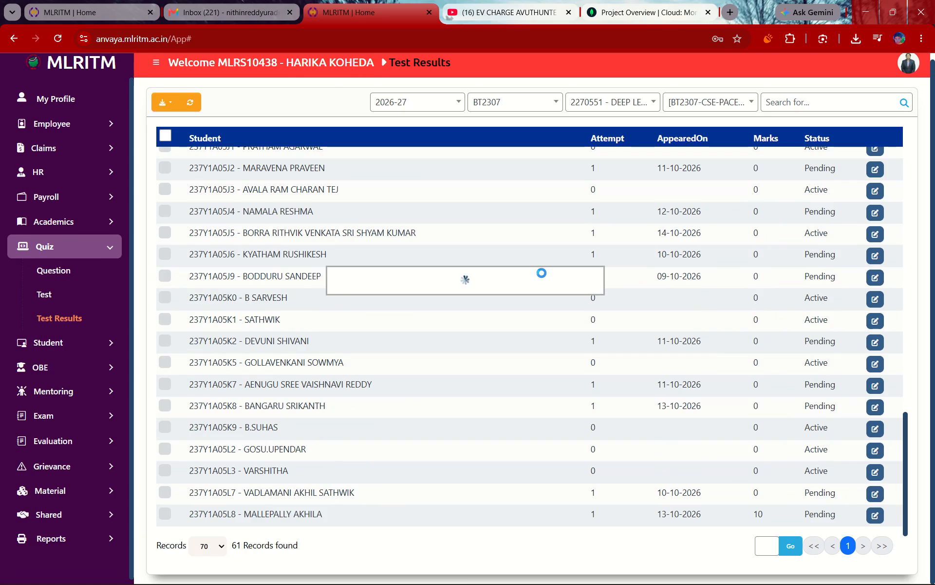
pyautogui.click(312, 372)
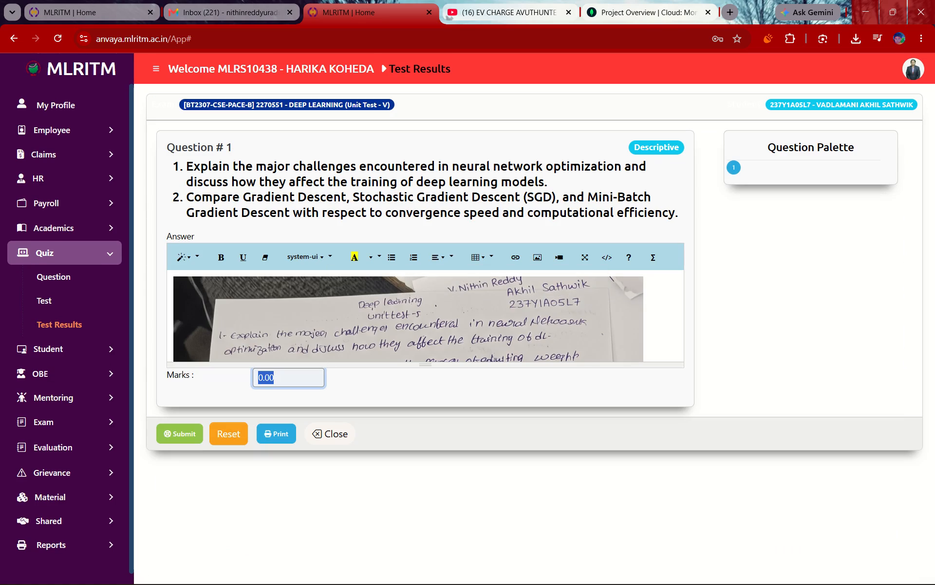
pyautogui.press('BackSpace')
pyautogui.press('8')
pyautogui.press('Return')
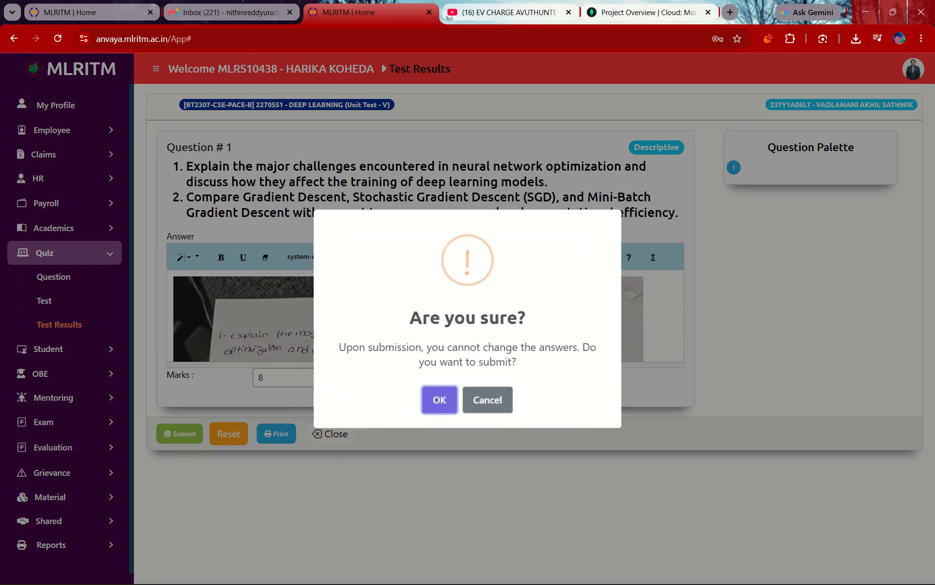
pyautogui.press('Return')
pyautogui.press('Return')
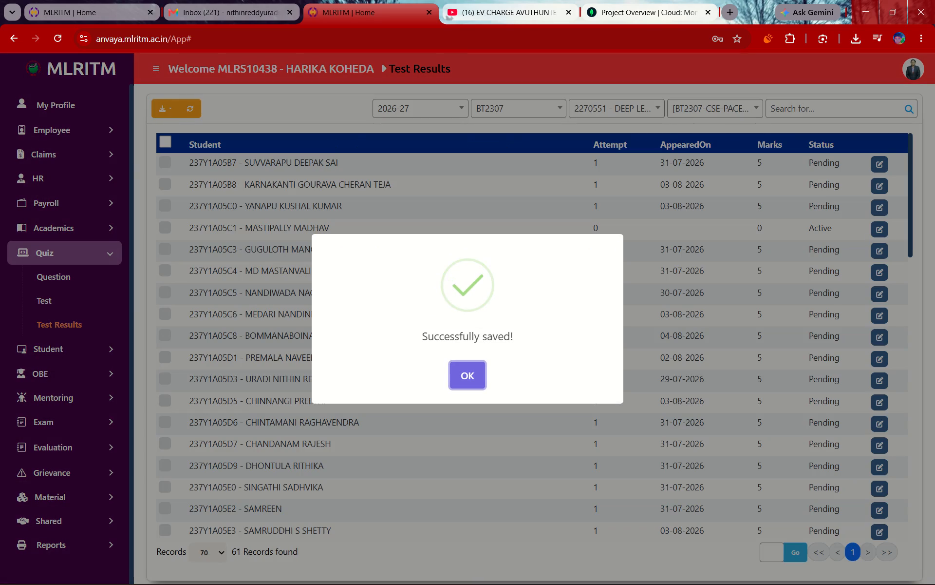
pyautogui.click(456, 380)
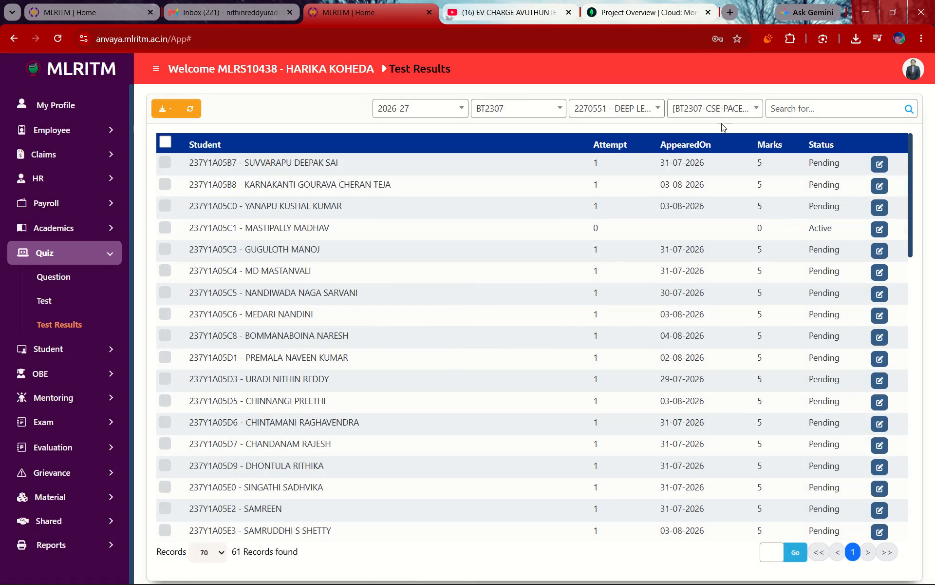
# Filter the test results to the BT2307-CSE-PACE-B Deep Learning Unit Test - V again.
pyautogui.moveTo(706, 100); pyautogui.dragTo(692, 240)
pyautogui.scroll(-8, 692, 240)
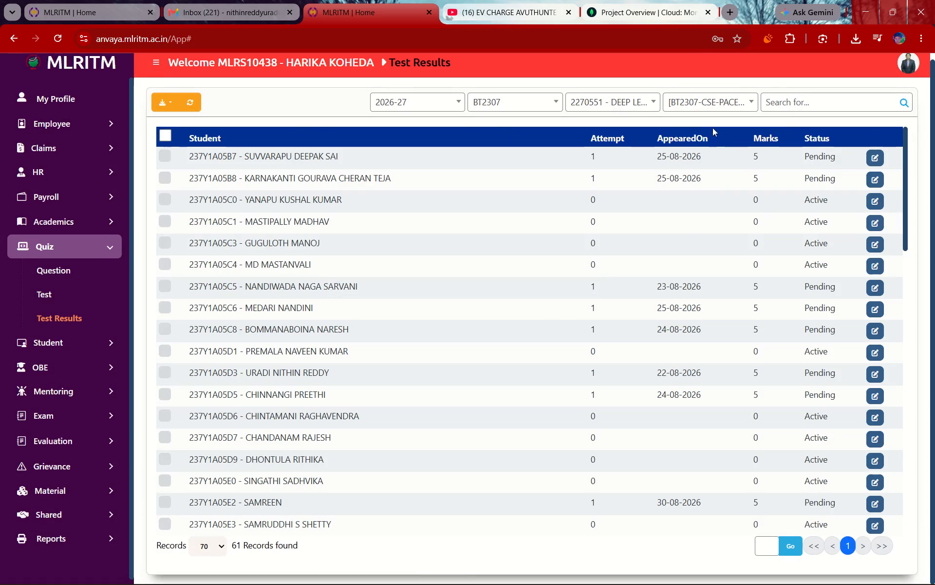
pyautogui.click(721, 105)
pyautogui.scroll(-20, 713, 189)
pyautogui.scroll(-2, 713, 189)
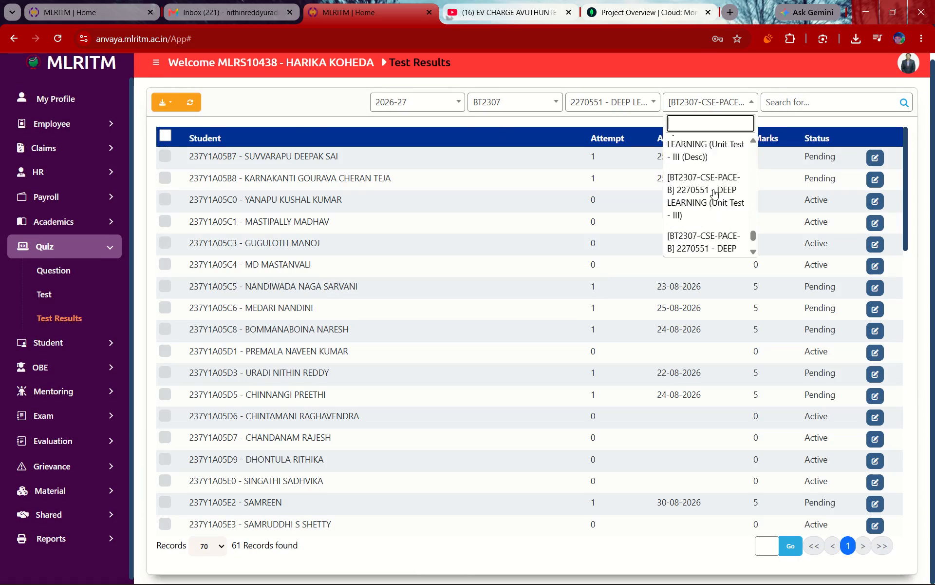
pyautogui.scroll(-7, 713, 189)
pyautogui.click(704, 214)
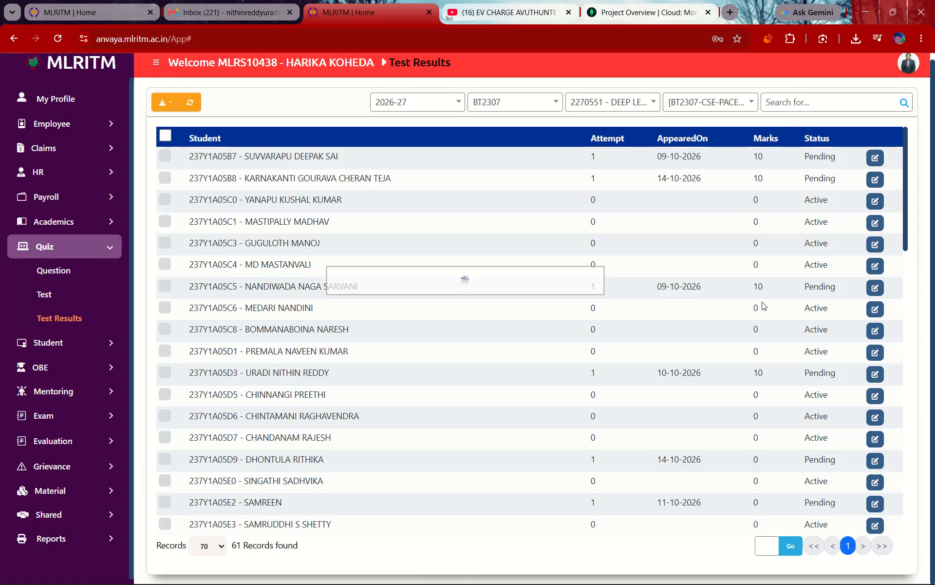
# Open the Unit Test - V answer of the pending student dated 13-10-2026 with 0 marks, award 8 marks and submit it.
pyautogui.scroll(-18, 762, 302)
pyautogui.scroll(-8, 762, 302)
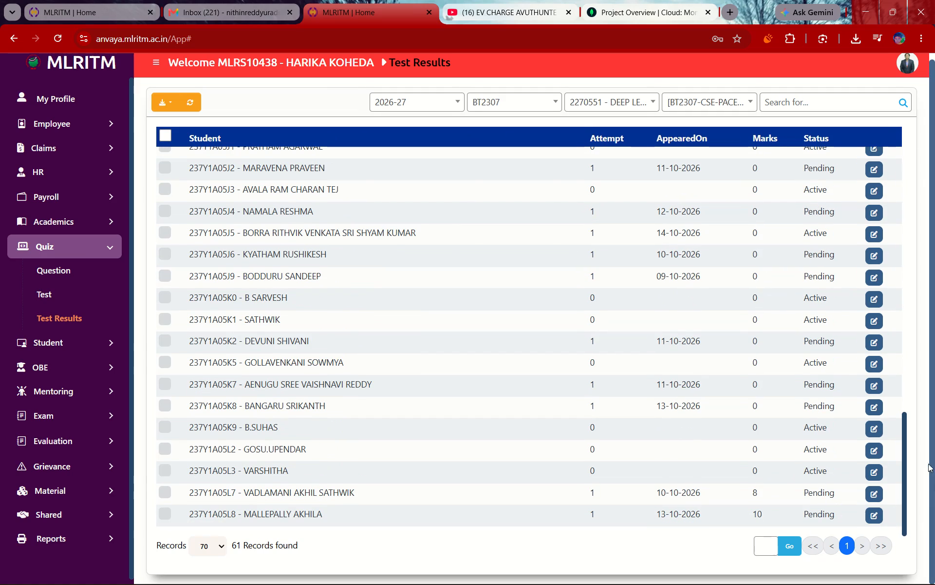
pyautogui.click(876, 402)
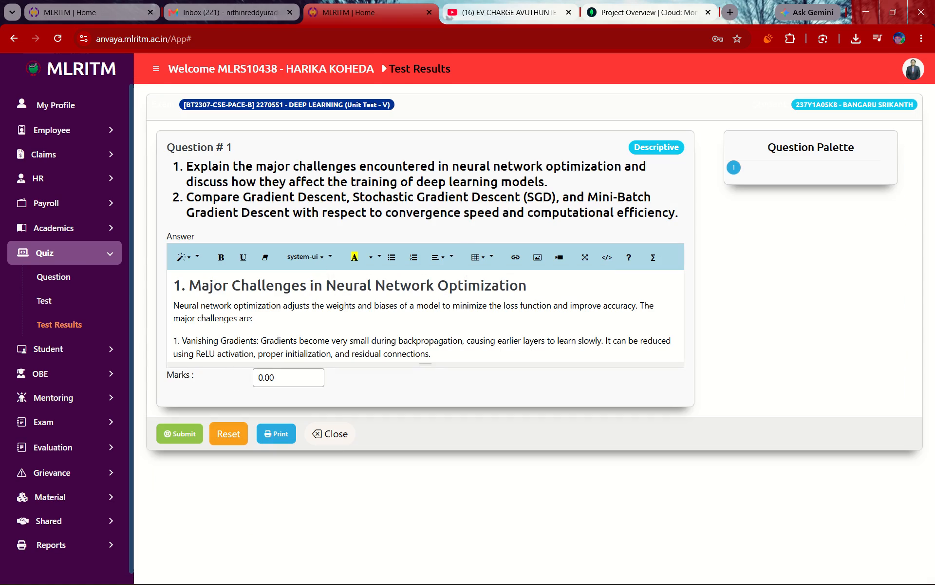
pyautogui.click(287, 378)
pyautogui.press('BackSpace')
pyautogui.press('8')
pyautogui.press('Return')
pyautogui.press('Return')
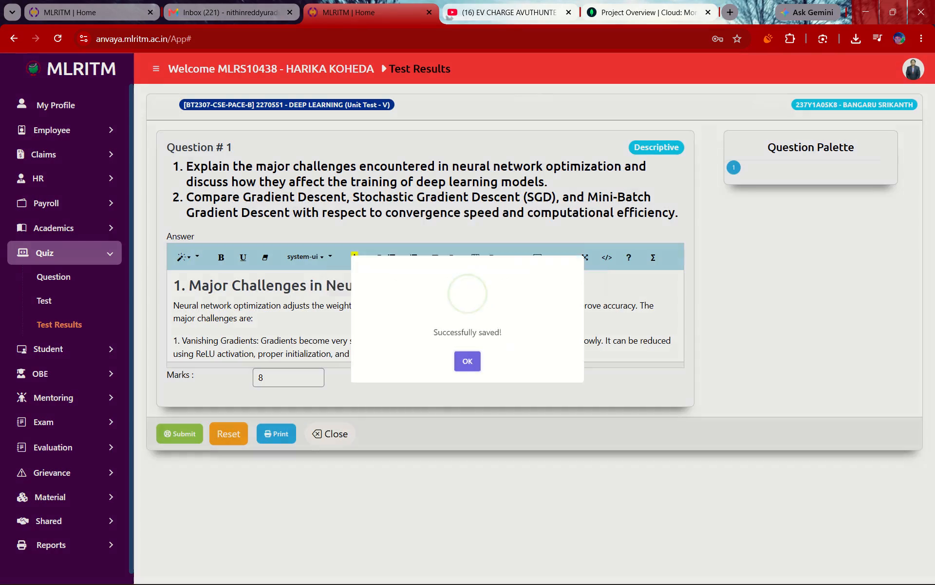
pyautogui.press('Return')
pyautogui.click(452, 373)
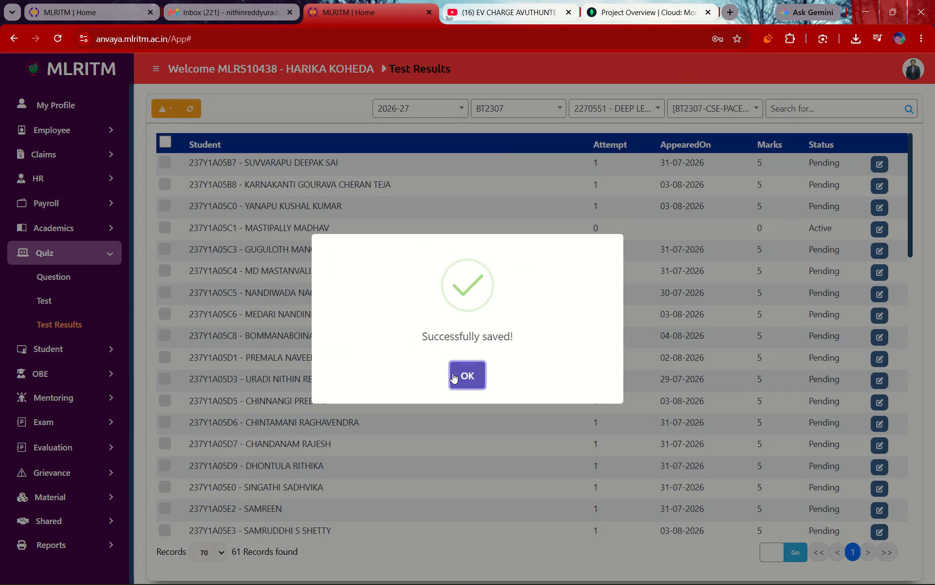
# Return the test results to the BT2307-CSE-PACE-B Deep Learning Unit Test - V.
pyautogui.scroll(-18, 629, 370)
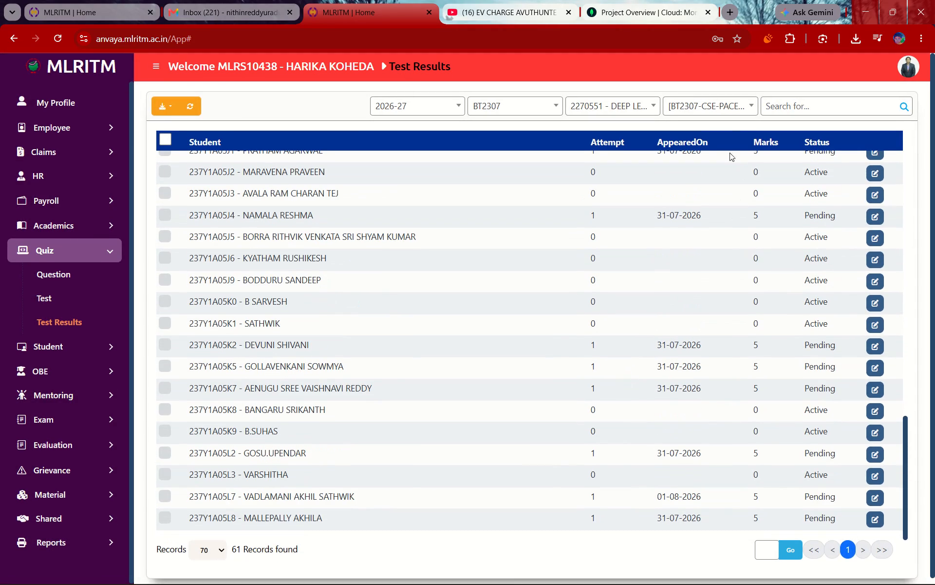
pyautogui.click(722, 100)
pyautogui.scroll(-6, 716, 188)
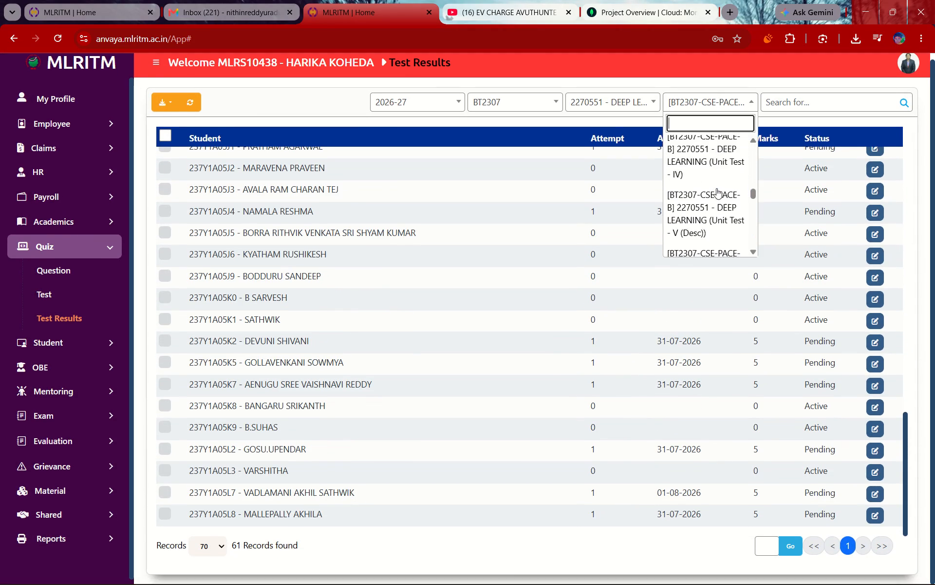
pyautogui.scroll(-7, 716, 188)
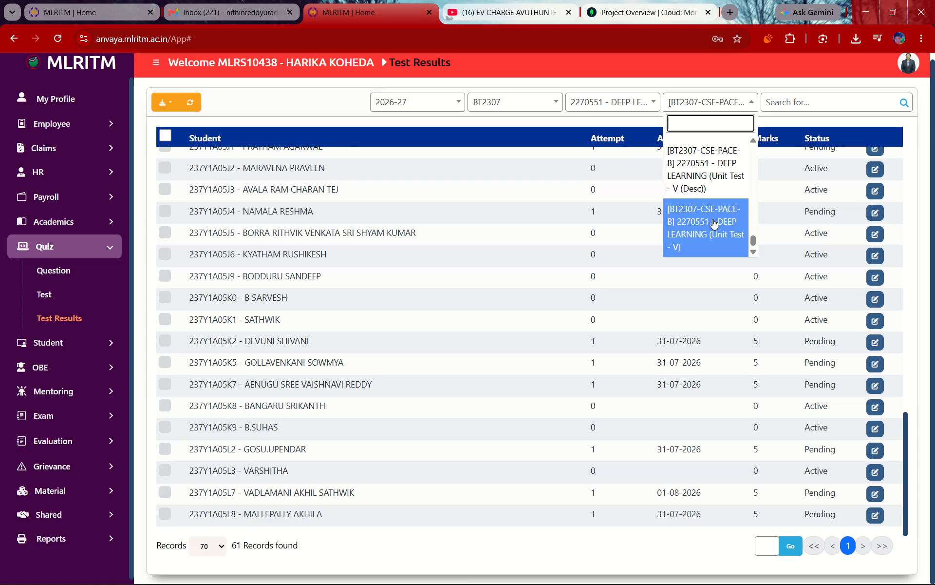
pyautogui.click(712, 219)
# Open the Unit Test - V answer of the lowest-listed pending student dated 11-10-2026 and view the handwritten answer sheet.
pyautogui.scroll(-15, 807, 271)
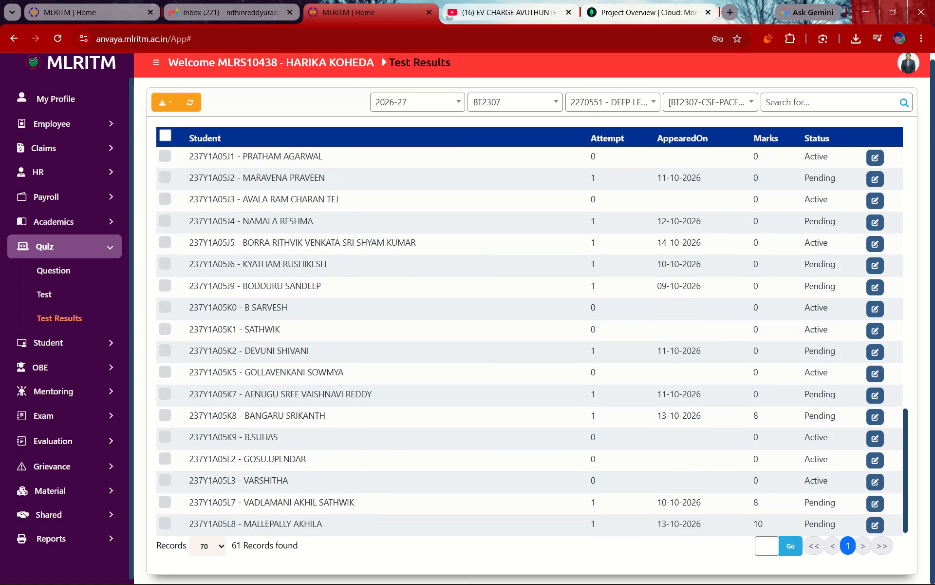
pyautogui.scroll(1, 807, 271)
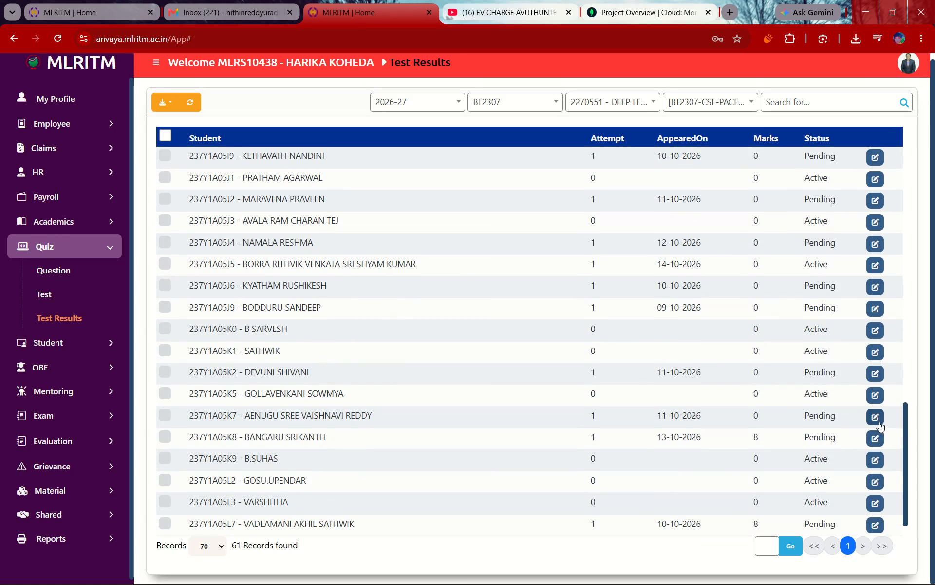
pyautogui.click(877, 420)
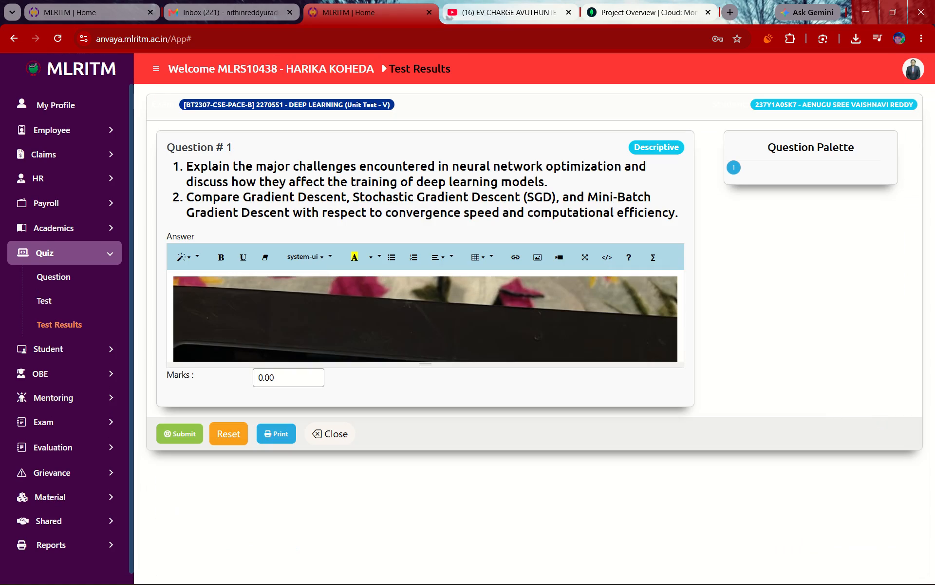
pyautogui.scroll(-1, 421, 330)
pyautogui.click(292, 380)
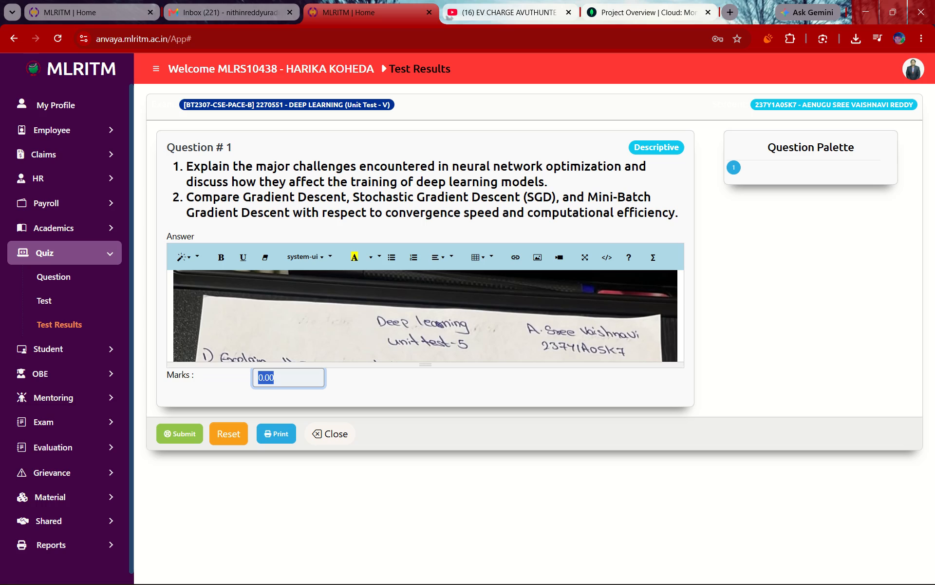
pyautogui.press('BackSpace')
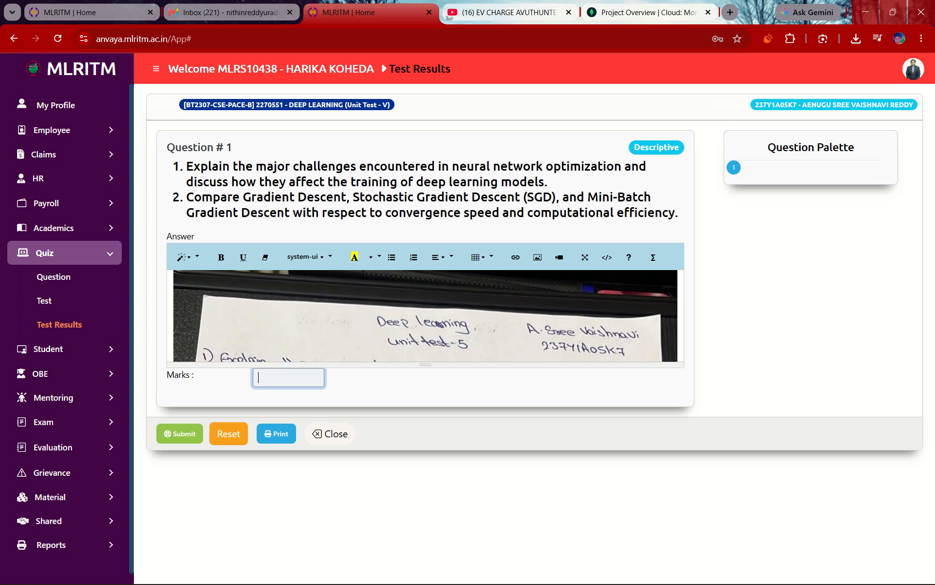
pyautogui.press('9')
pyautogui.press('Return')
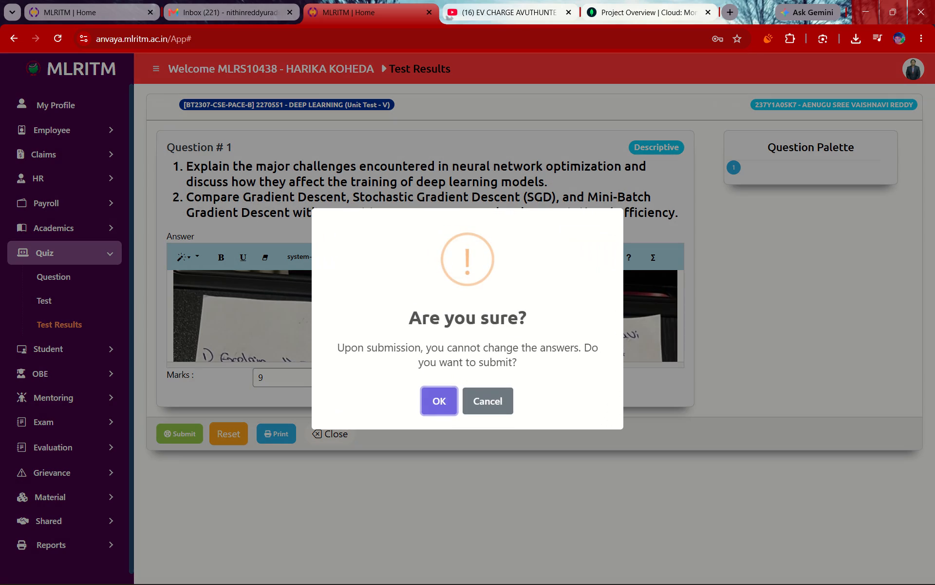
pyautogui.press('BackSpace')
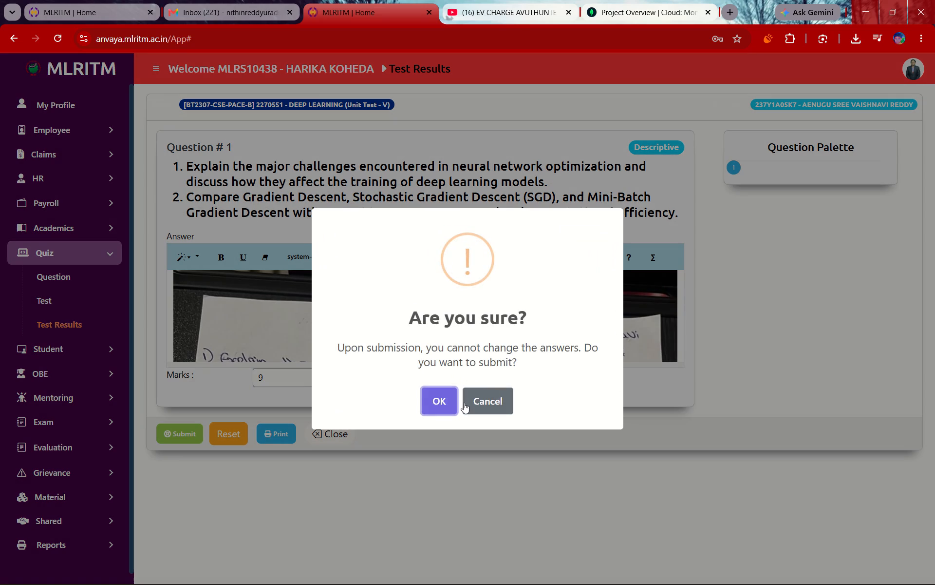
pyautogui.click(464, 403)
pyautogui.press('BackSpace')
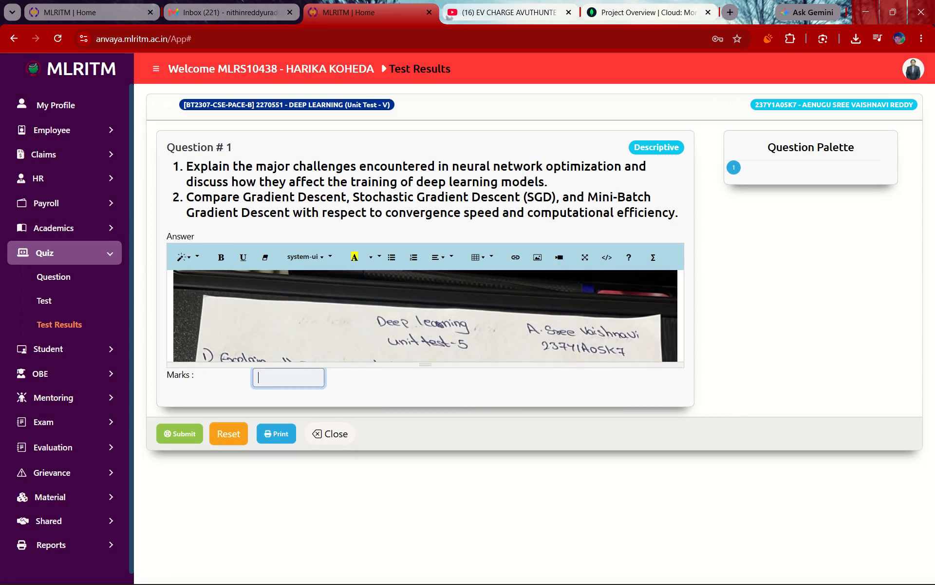
# Award 10 marks to the open Unit Test - V answer and submit the evaluation.
pyautogui.write('10')
pyautogui.press('Return')
pyautogui.press('Return')
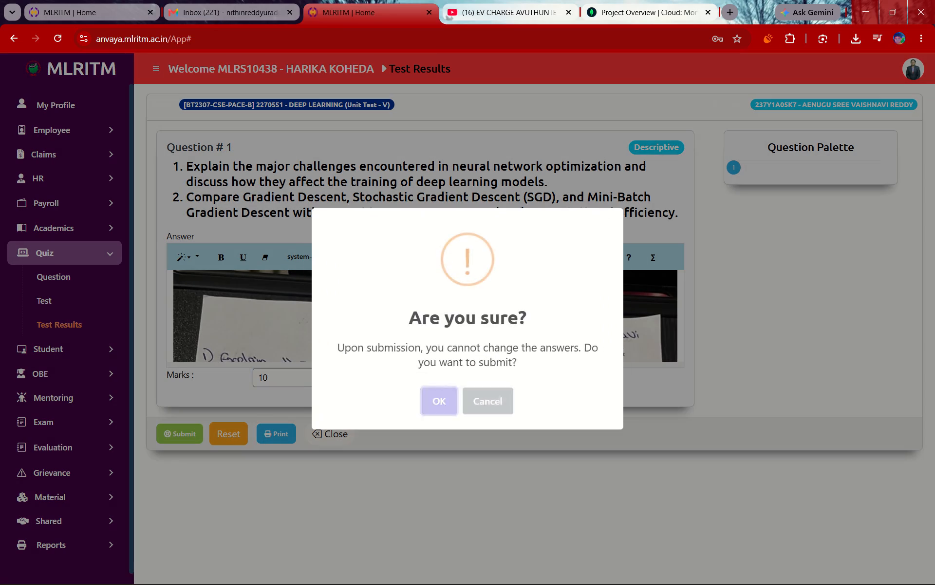
pyautogui.press('Return')
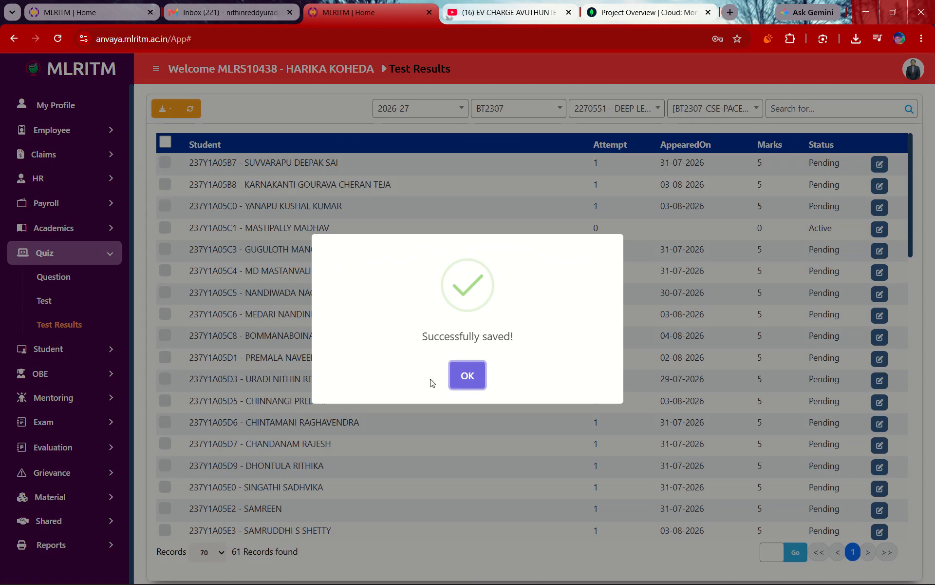
pyautogui.click(466, 373)
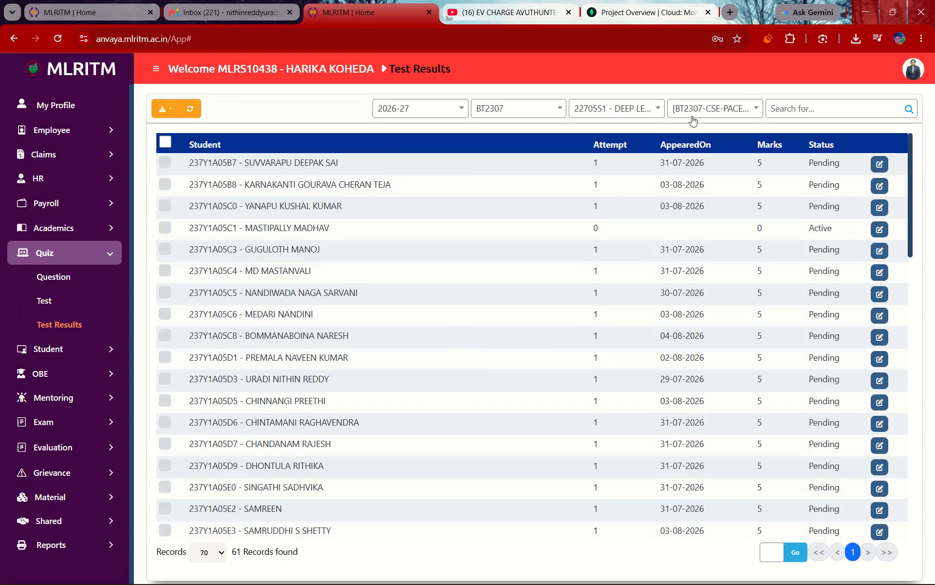
# Filter the test results to the BT2307-CSE-PACE-B Deep Learning Unit Test - V again.
pyautogui.click(696, 112)
pyautogui.scroll(-14, 698, 195)
pyautogui.scroll(-7, 698, 195)
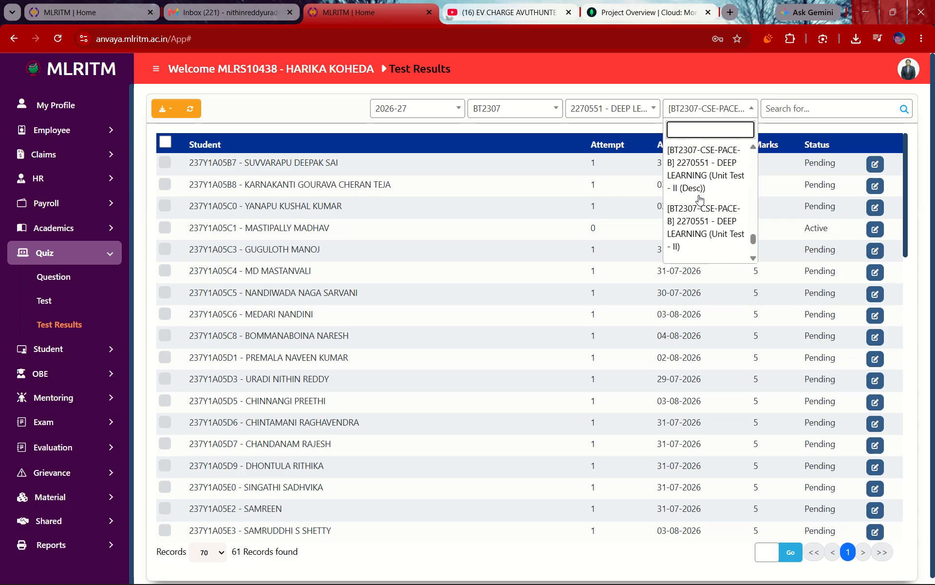
pyautogui.scroll(-5, 698, 195)
pyautogui.hscroll(1, 698, 195)
pyautogui.click(697, 239)
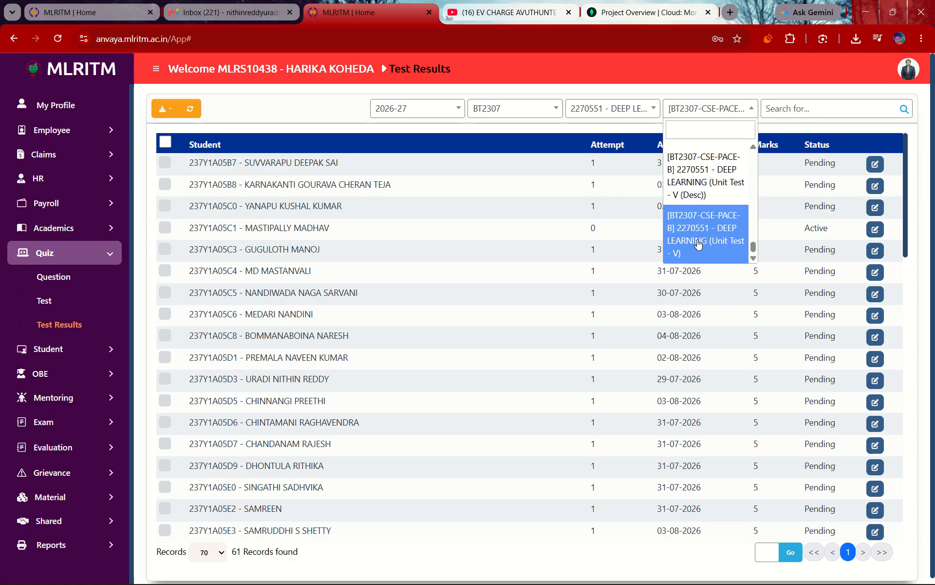
# Open the answer of the lowest-listed pending student dated 11-10-2026 with 0 marks, award 10 marks and submit it.
pyautogui.scroll(-16, 770, 325)
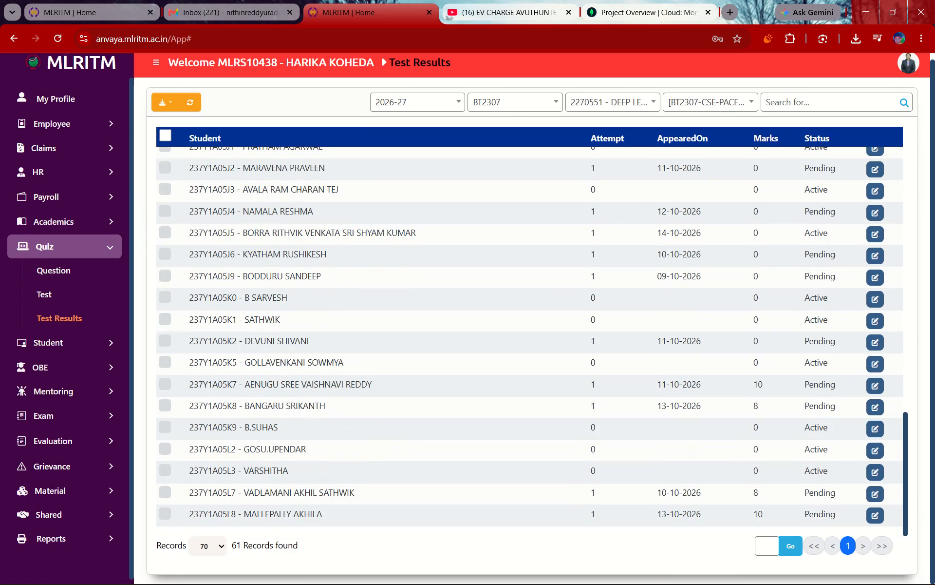
pyautogui.scroll(1, 818, 357)
pyautogui.click(874, 387)
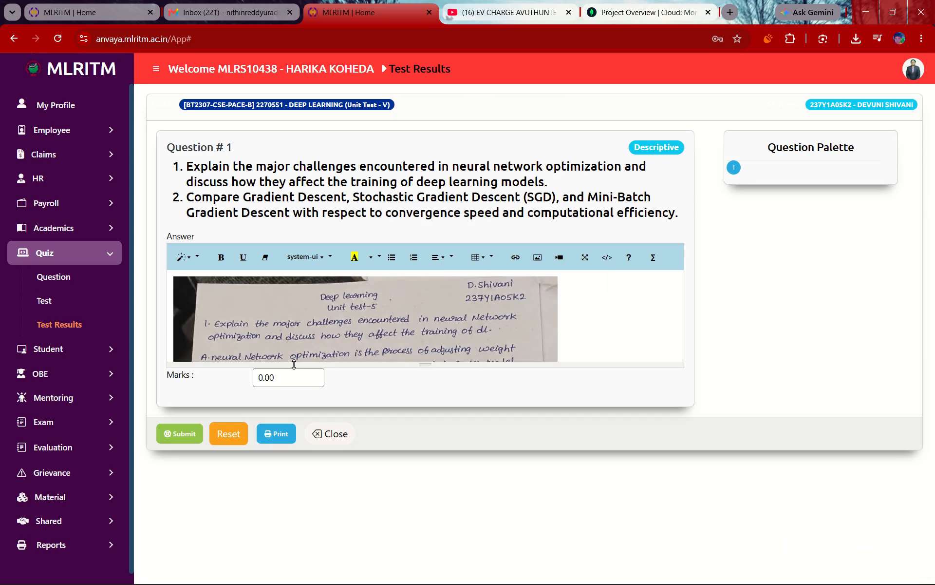
pyautogui.click(282, 371)
pyautogui.press('BackSpace')
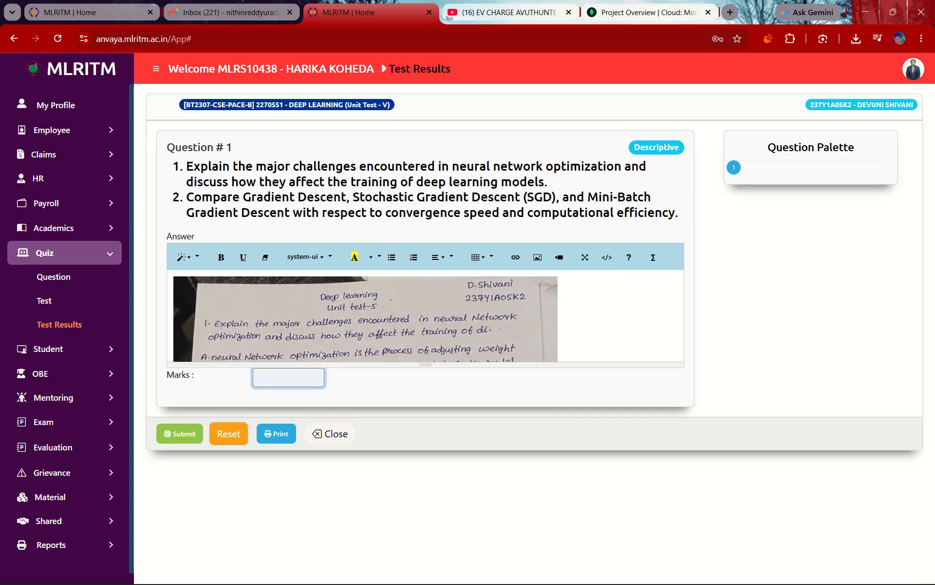
pyautogui.write('10')
pyautogui.press('Return')
pyautogui.press('Return')
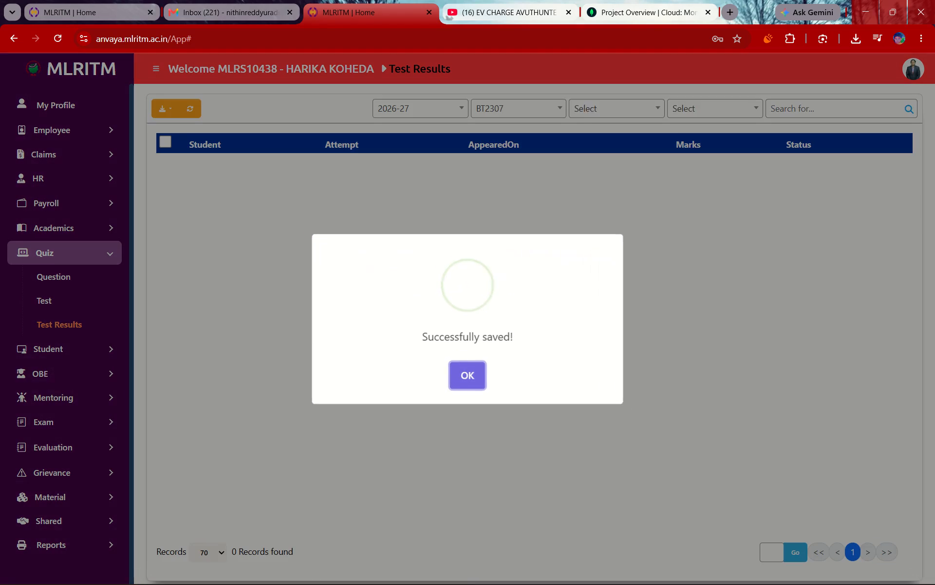
pyautogui.press('Return')
pyautogui.click(465, 368)
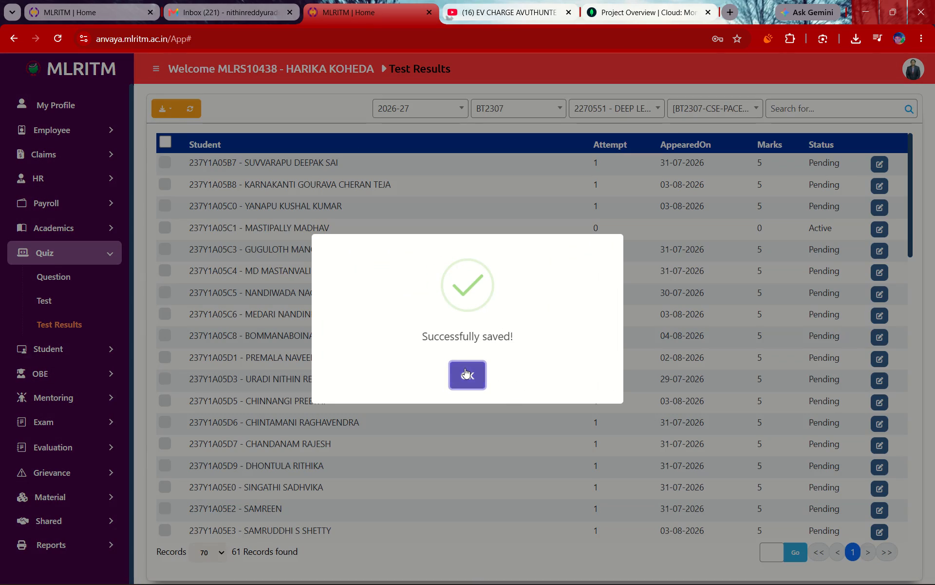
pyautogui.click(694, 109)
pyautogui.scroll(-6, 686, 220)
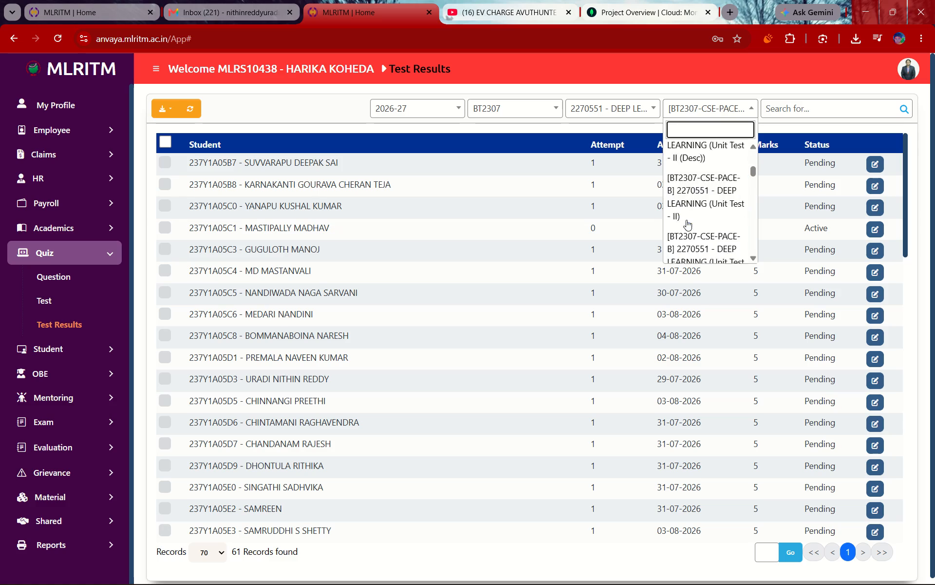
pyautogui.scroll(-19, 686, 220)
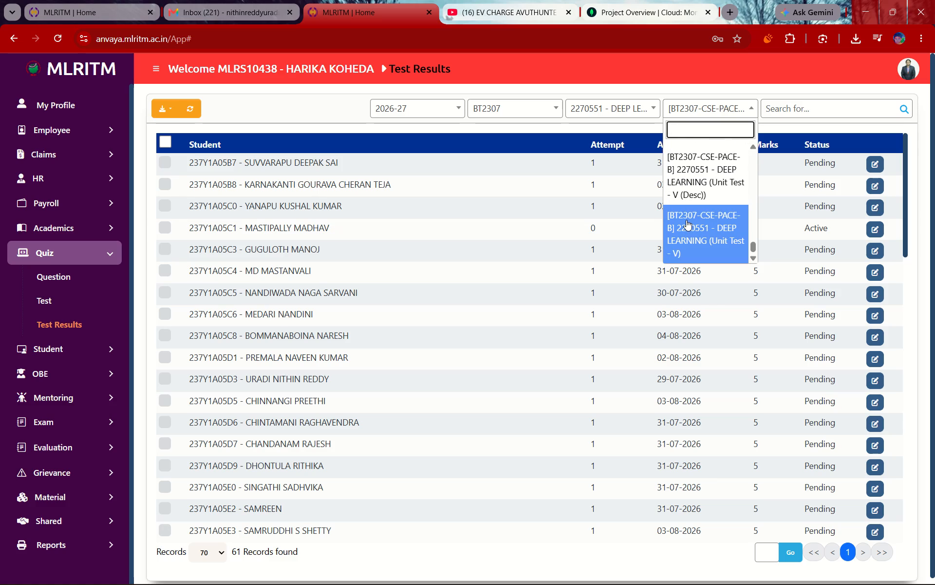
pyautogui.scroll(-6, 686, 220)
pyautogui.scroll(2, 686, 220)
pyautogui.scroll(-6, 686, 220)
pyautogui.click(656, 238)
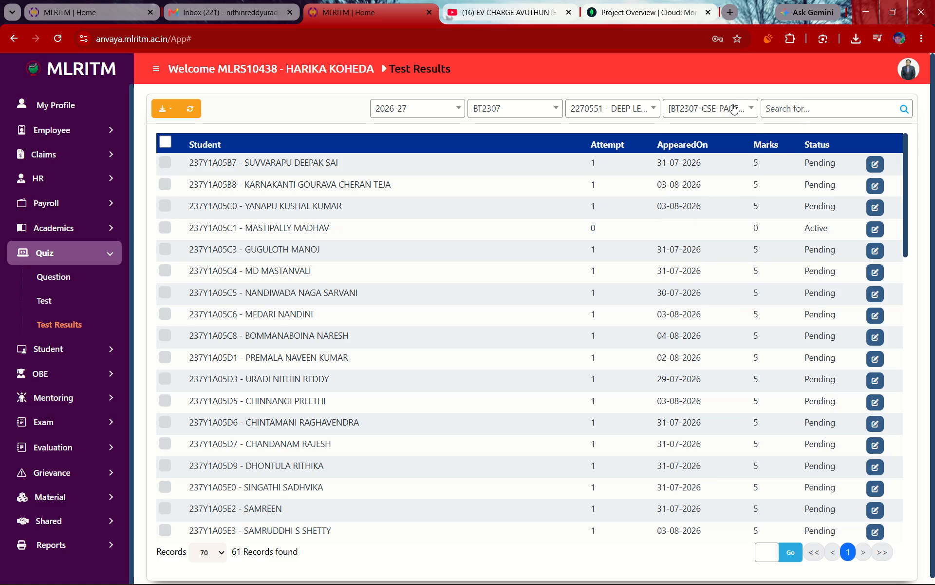
# Return the test results to the BT2307-CSE-PACE-B Deep Learning Unit Test - V.
pyautogui.click(732, 104)
pyautogui.scroll(-5, 711, 204)
pyautogui.scroll(-6, 711, 243)
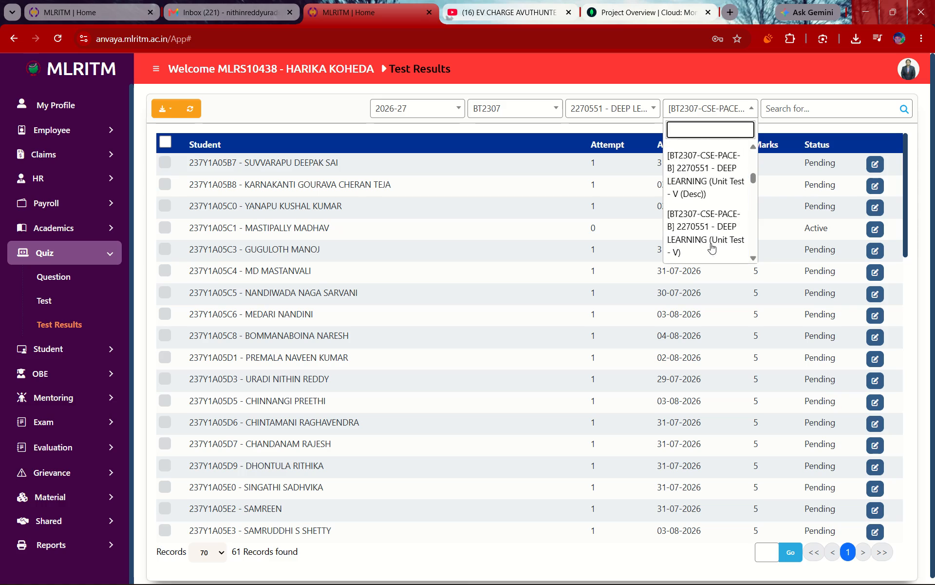
pyautogui.scroll(-15, 711, 243)
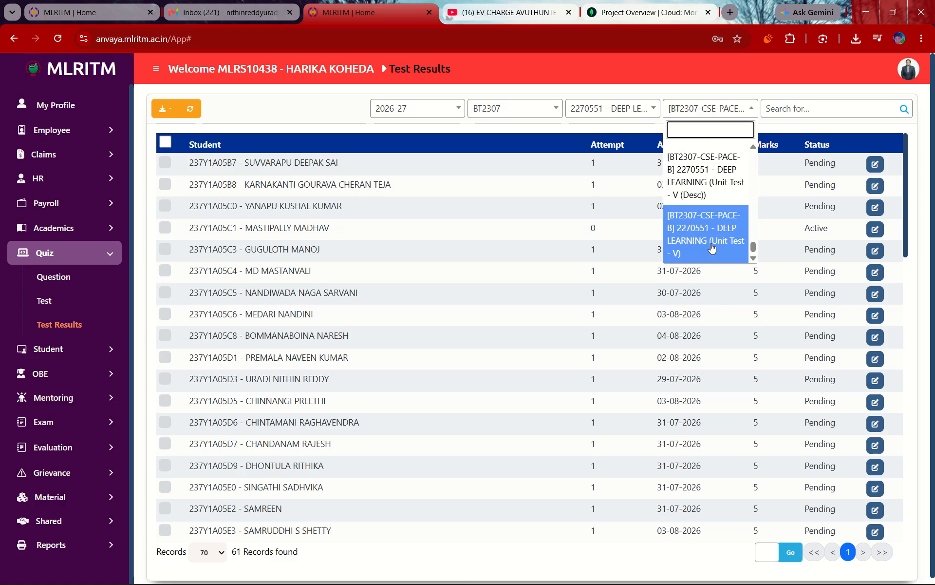
pyautogui.click(683, 246)
# Open the answer of the lowest-listed pending student dated 09-10-2026 with 0 marks, award 10 marks and submit it.
pyautogui.scroll(-20, 795, 281)
pyautogui.scroll(-5, 795, 281)
pyautogui.scroll(1, 795, 281)
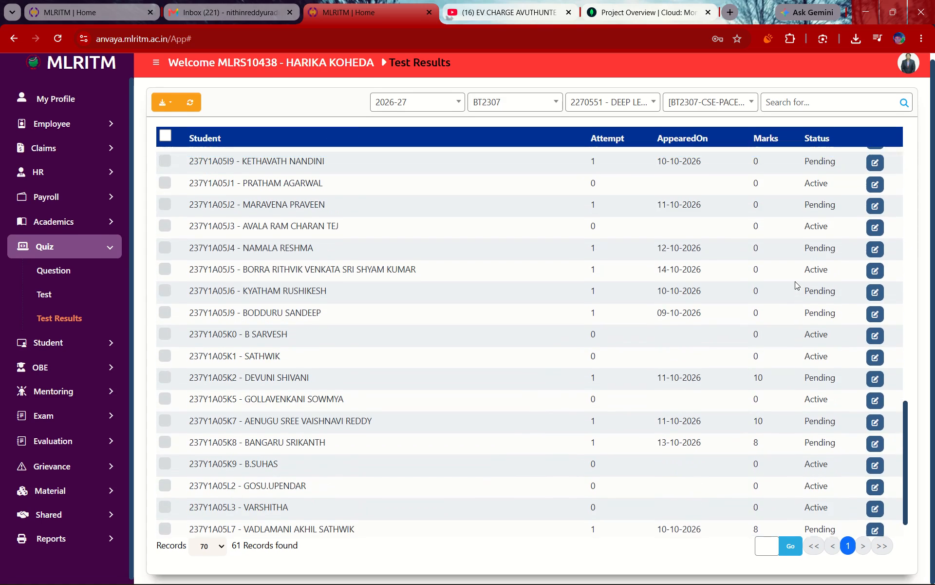
pyautogui.scroll(1, 795, 281)
pyautogui.click(873, 328)
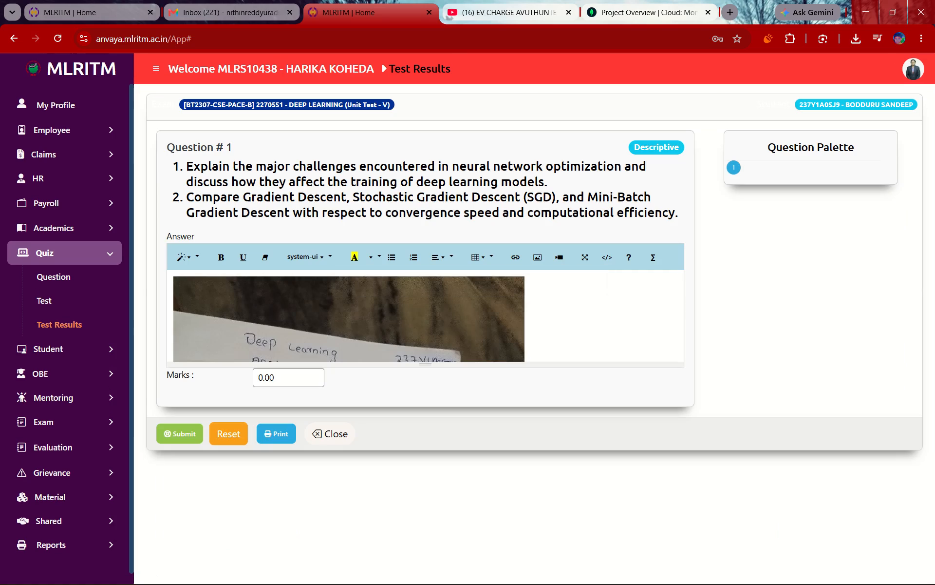
pyautogui.click(293, 375)
pyautogui.press('BackSpace')
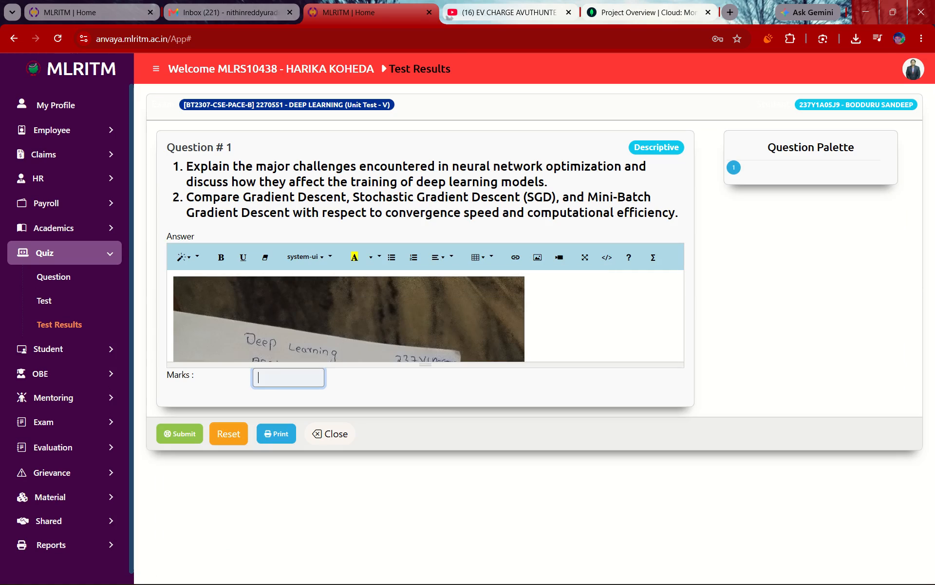
pyautogui.write('10')
pyautogui.press('Return')
pyautogui.press('Return')
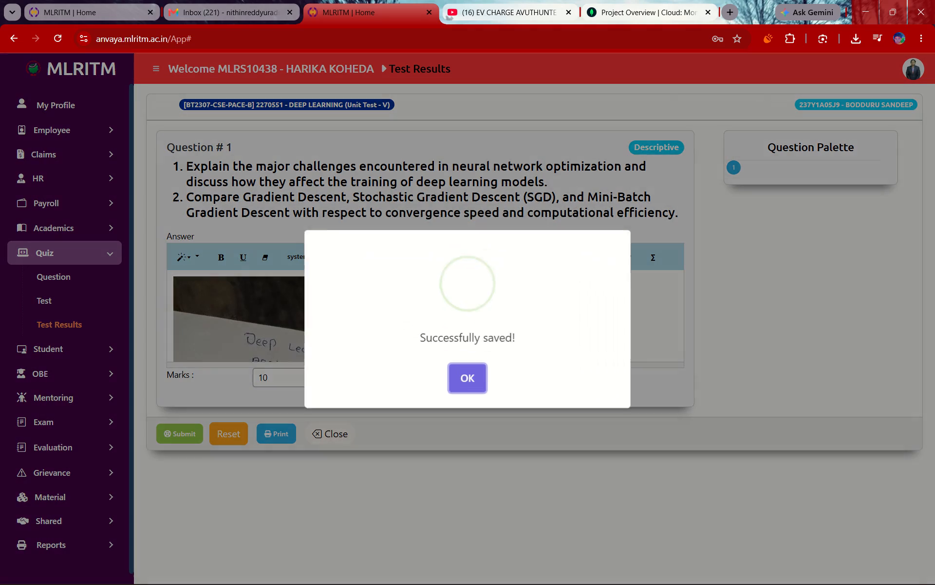
pyautogui.press('Return')
pyautogui.click(452, 375)
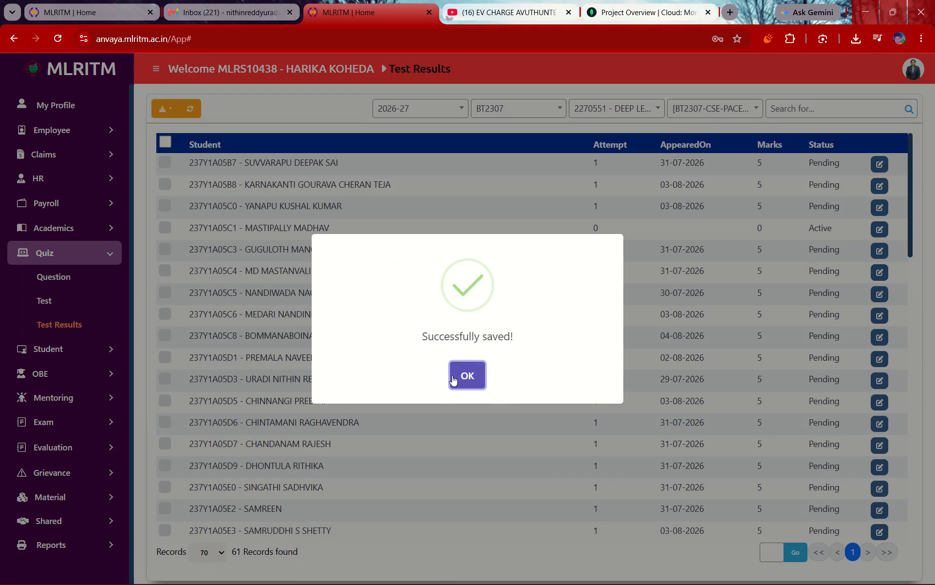
# Set the test results filter to the BT2307-CSE-PACE-B Deep Learning Unit Test - V.
pyautogui.moveTo(734, 111); pyautogui.dragTo(714, 245)
pyautogui.scroll(-5, 714, 245)
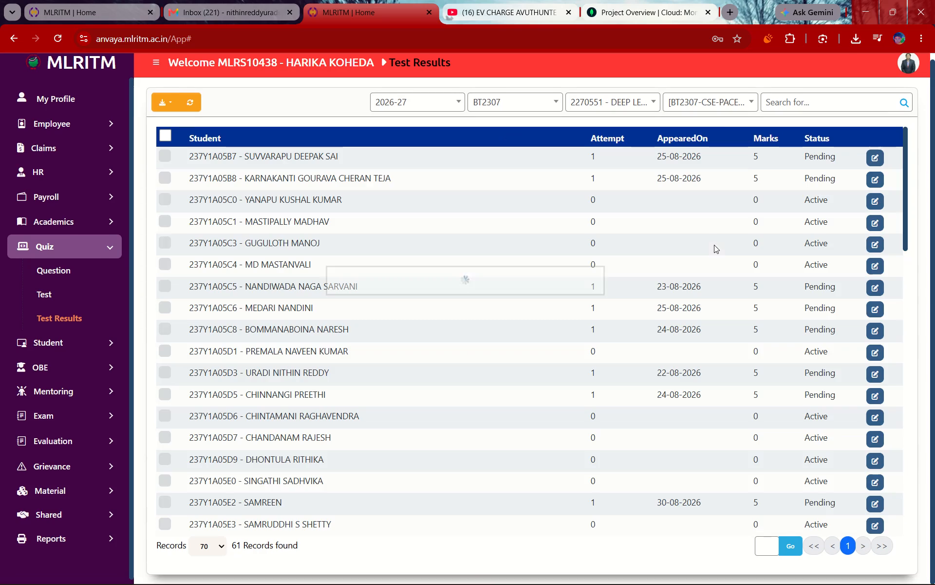
pyautogui.click(723, 108)
pyautogui.scroll(-11, 722, 183)
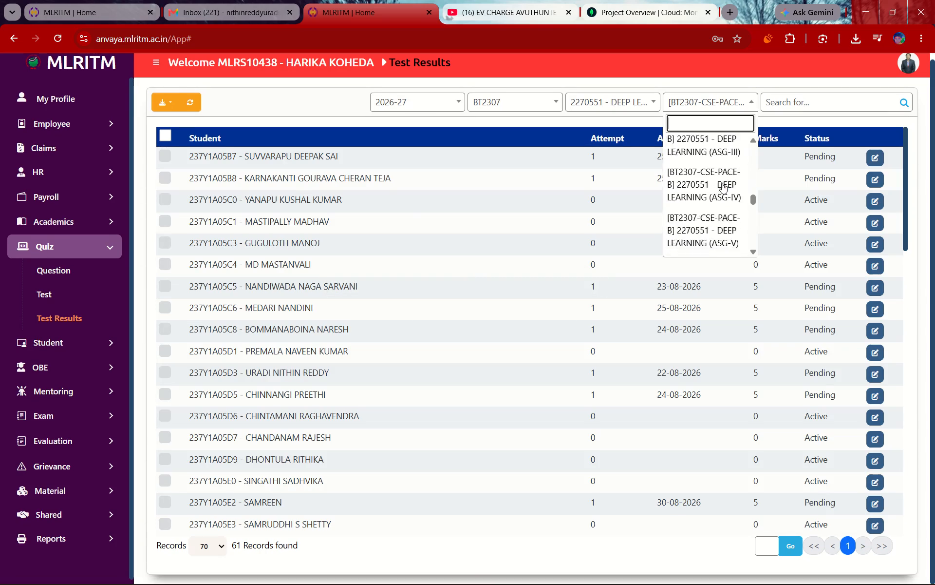
pyautogui.scroll(-14, 722, 183)
pyautogui.click(708, 233)
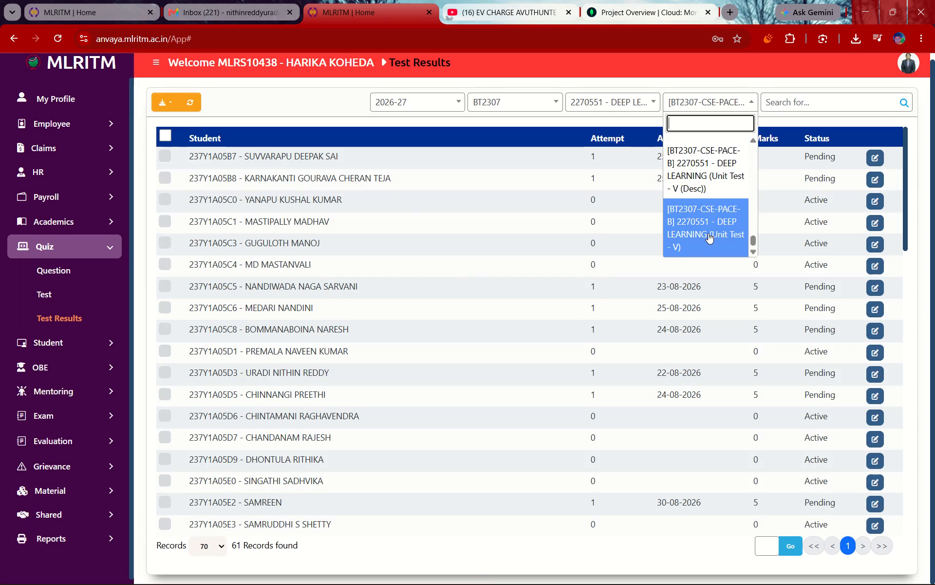
# Open the answer of the lowest-listed pending student dated 10-10-2026 with 0 marks, award 10 marks and submit it.
pyautogui.scroll(-16, 811, 282)
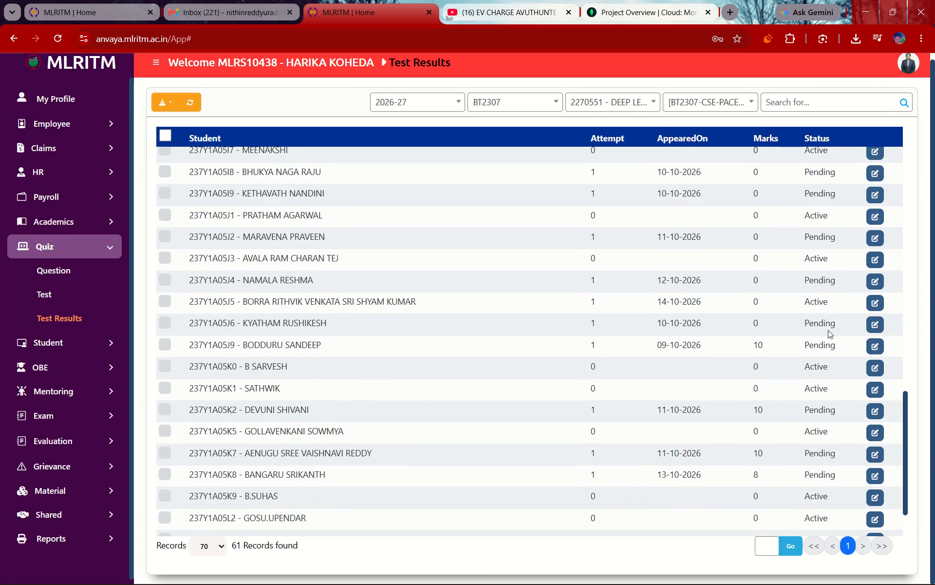
pyautogui.scroll(1, 876, 331)
pyautogui.click(865, 315)
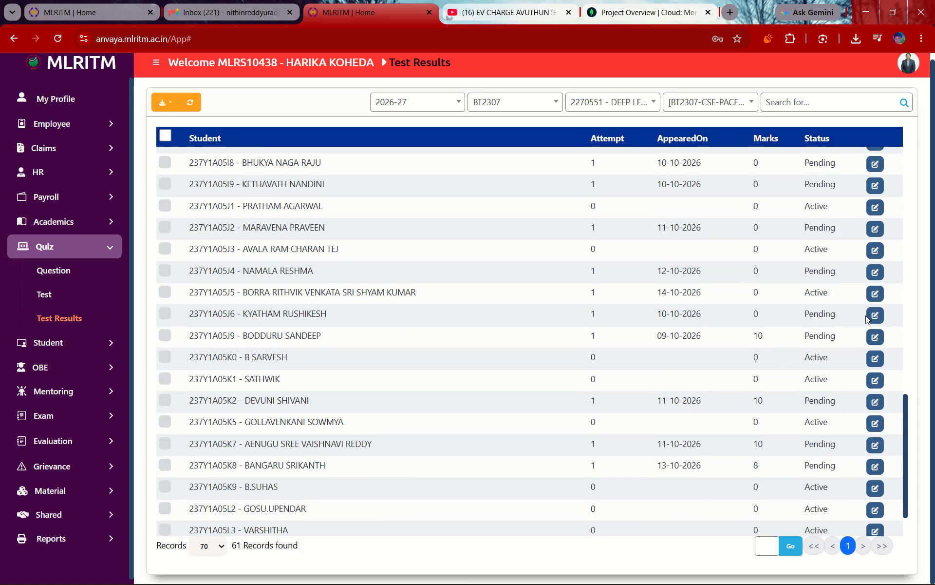
pyautogui.click(869, 316)
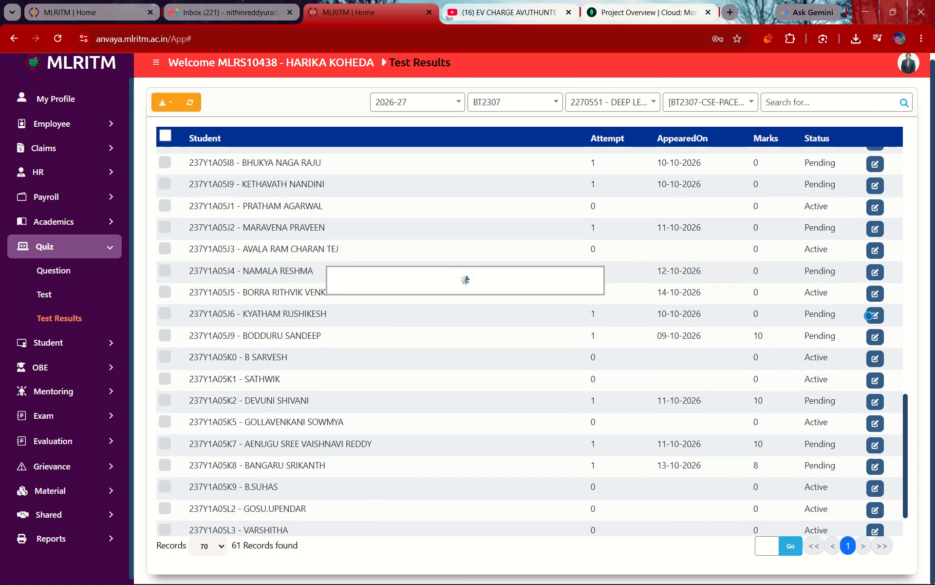
pyautogui.click(274, 378)
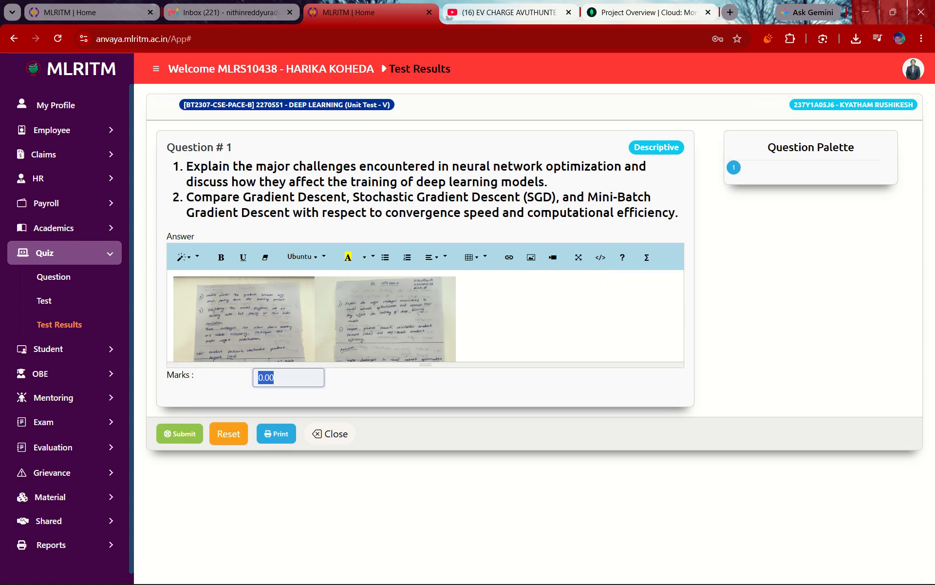
pyautogui.press('BackSpace')
pyautogui.write('10')
pyautogui.press('Return')
pyautogui.press('Return')
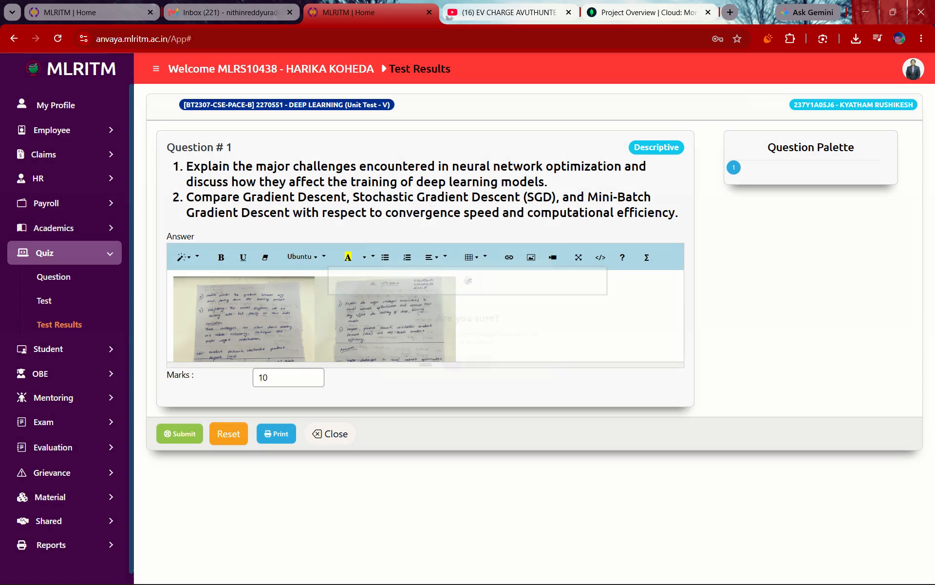
pyautogui.press('Return')
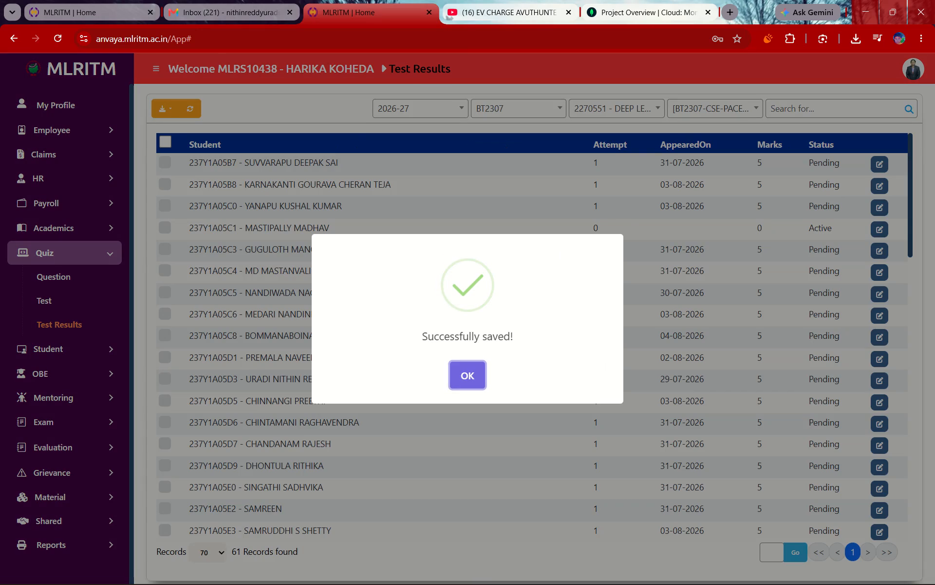
pyautogui.click(463, 370)
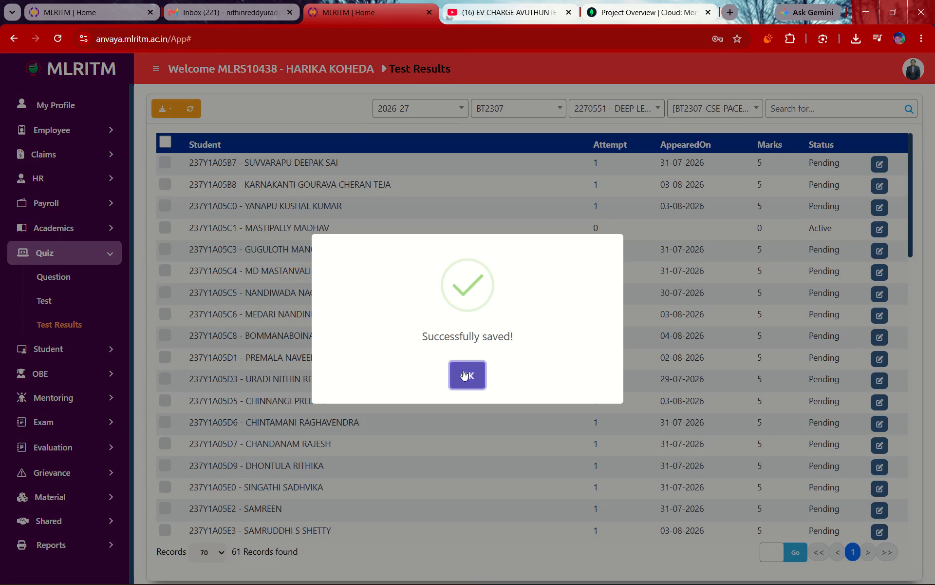
# Filter the test results to the BT2307-CSE-PACE-B Deep Learning Unit Test - V once more.
pyautogui.click(723, 109)
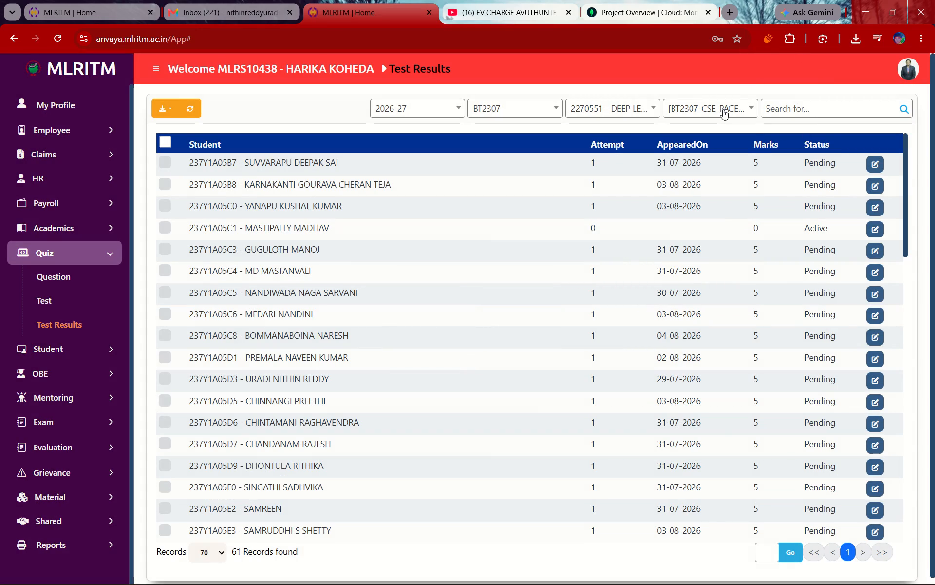
pyautogui.scroll(-18, 711, 214)
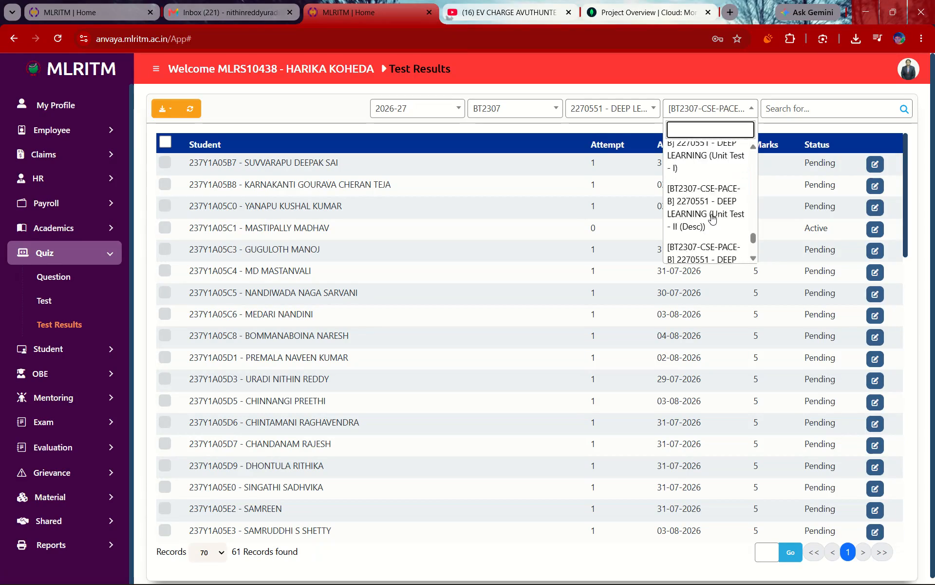
pyautogui.scroll(-1, 711, 214)
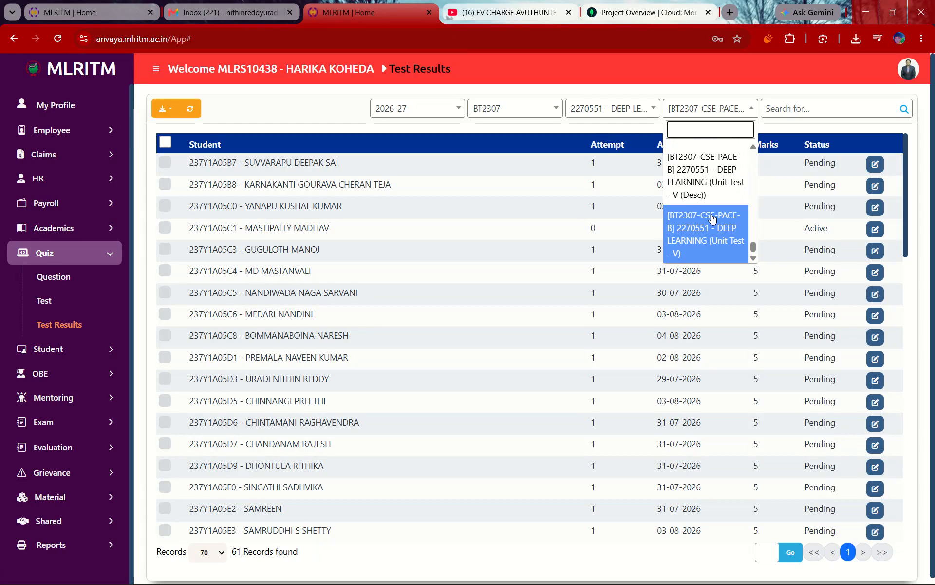
pyautogui.scroll(-1, 711, 214)
pyautogui.click(701, 225)
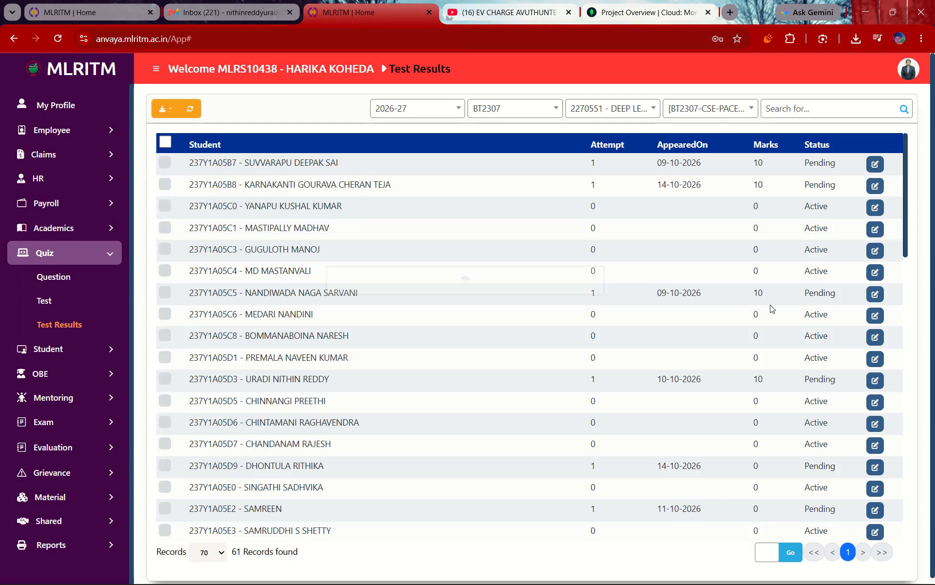
# Open the answer of the lowest-listed student with a 14-10-2026 attempt, 0 marks and Active status.
pyautogui.scroll(-17, 770, 305)
pyautogui.scroll(1, 770, 305)
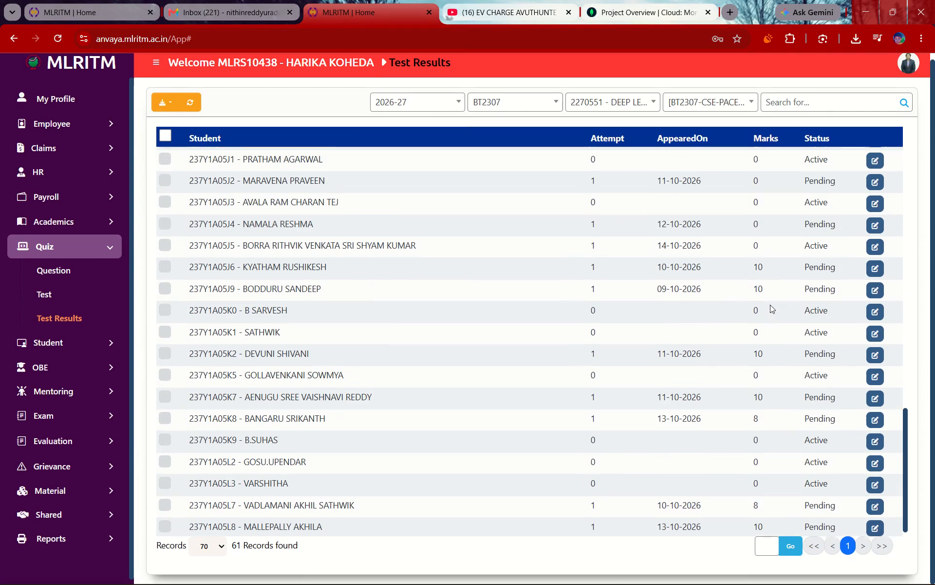
pyautogui.scroll(1, 770, 305)
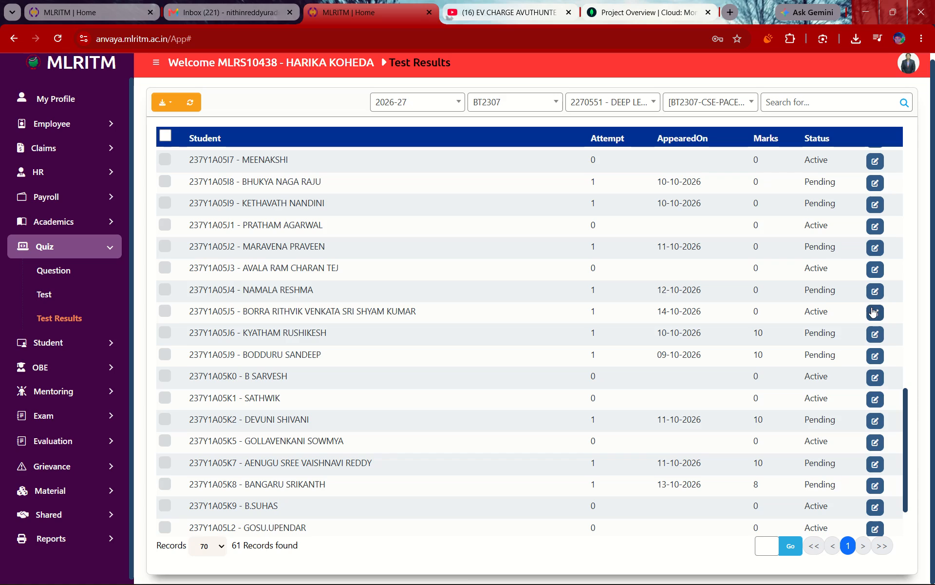
pyautogui.click(871, 307)
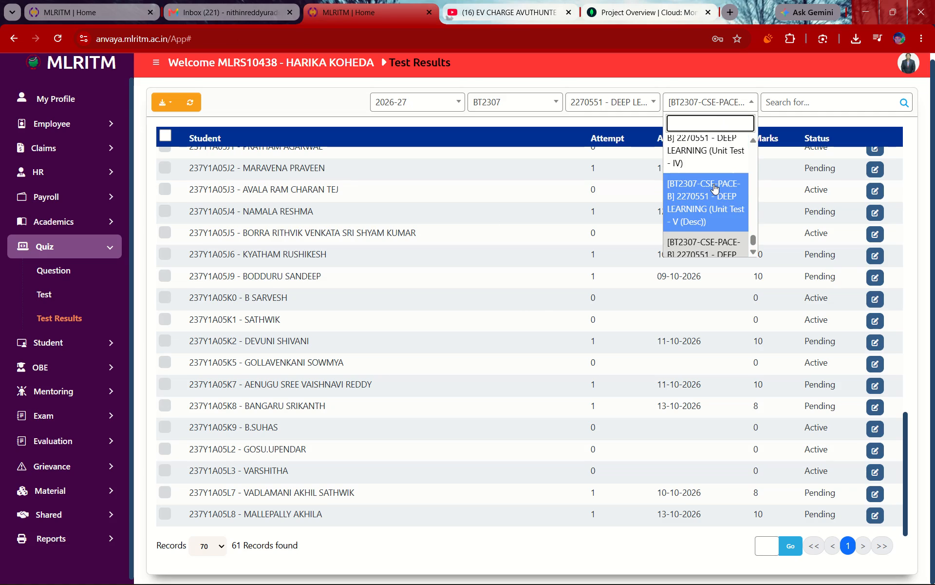
# Set the test results filter to the BT2307-CSE-PACE-B Deep Learning Unit Test - V.
pyautogui.scroll(-4, 713, 184)
pyautogui.click(702, 221)
# Open the answer of the lowest-listed pending student dated 12-10-2026 with 0 marks, award 10 marks and submit it.
pyautogui.scroll(-7, 747, 292)
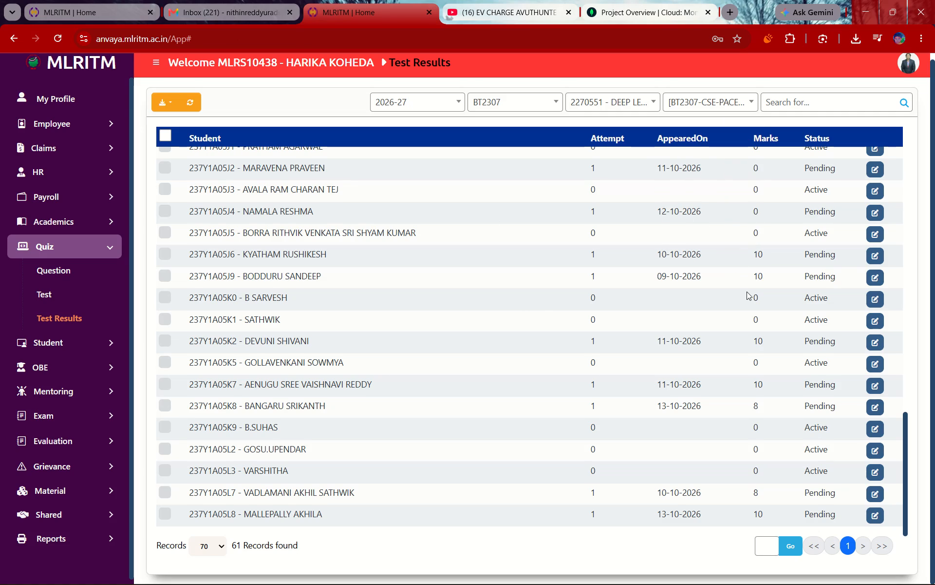
pyautogui.scroll(4, 747, 292)
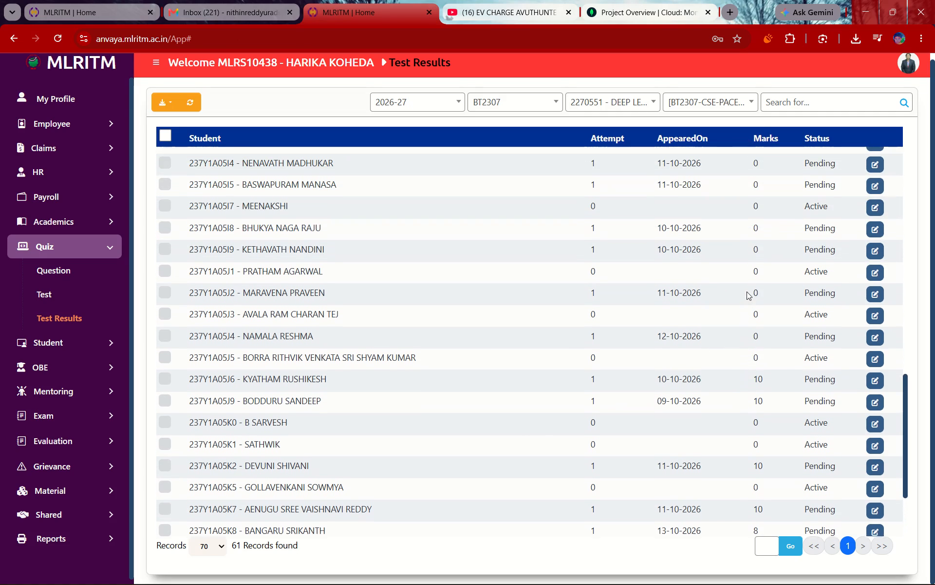
pyautogui.scroll(1, 747, 292)
pyautogui.click(877, 341)
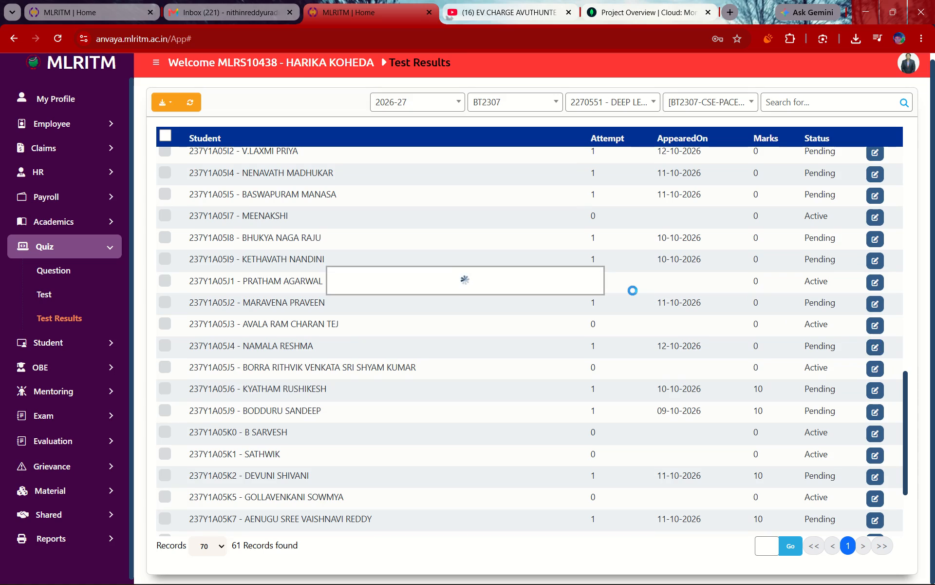
pyautogui.click(300, 376)
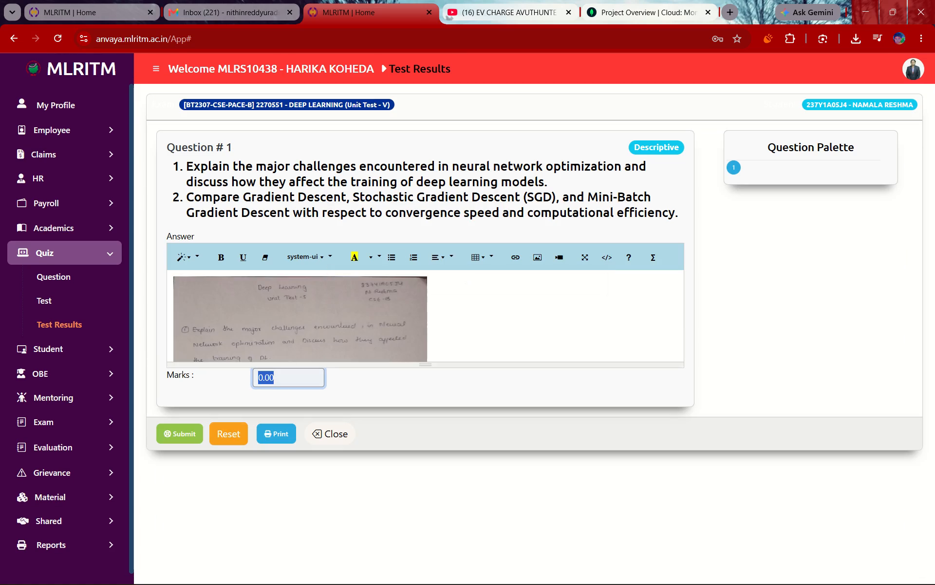
pyautogui.press('BackSpace')
pyautogui.write('10')
pyautogui.press('Return')
pyautogui.press('Return')
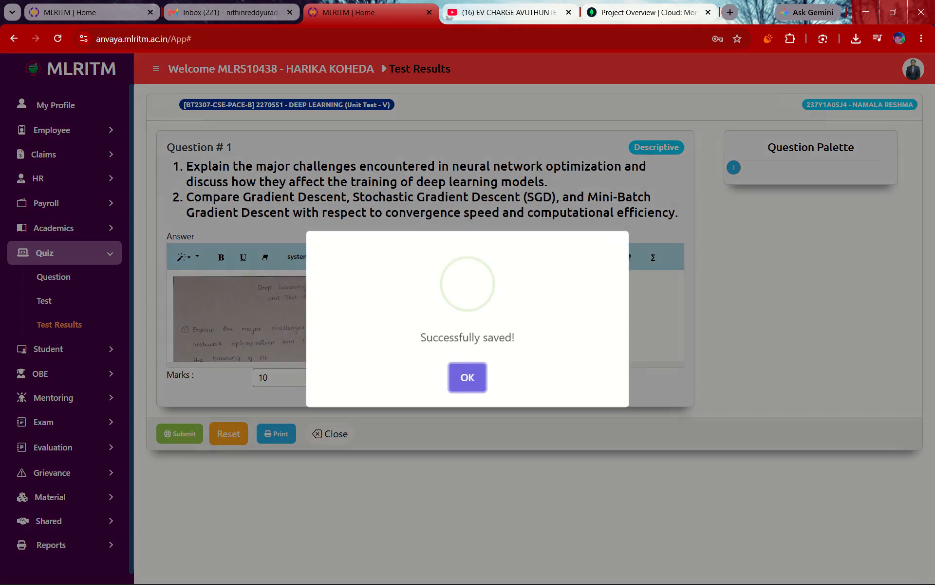
pyautogui.click(473, 362)
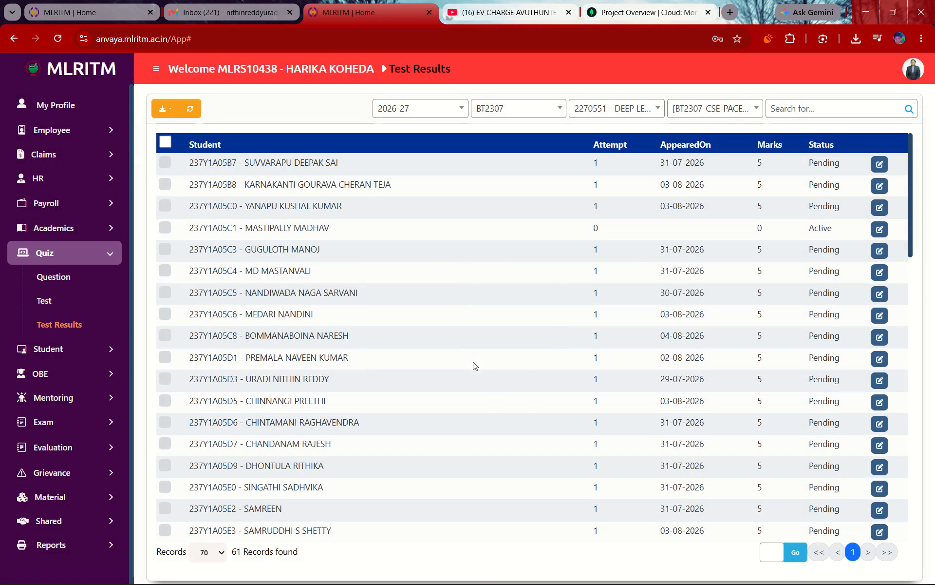
# Filter the test results to the BT2307-CSE-PACE-B Deep Learning Unit Test - V again.
pyautogui.click(701, 104)
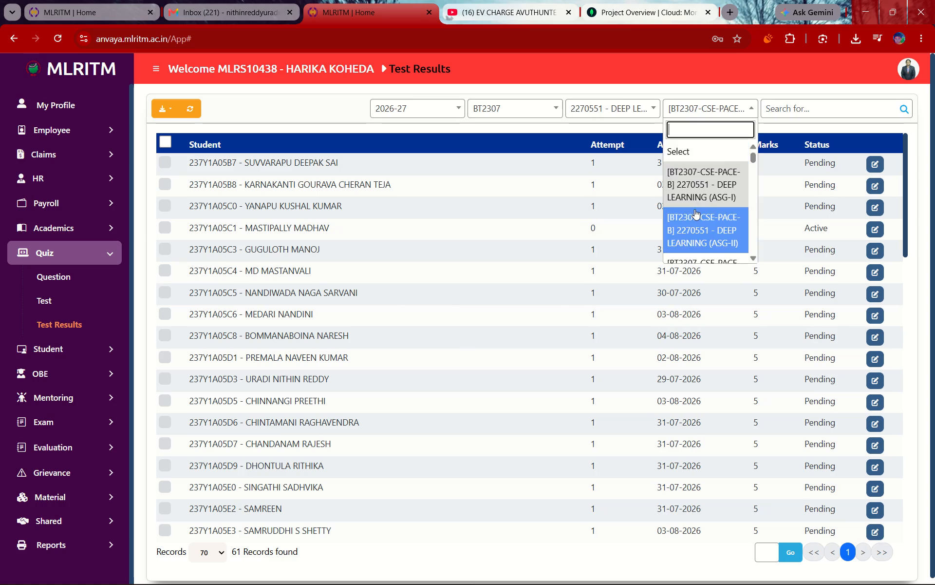
pyautogui.scroll(-19, 694, 209)
pyautogui.scroll(-6, 694, 209)
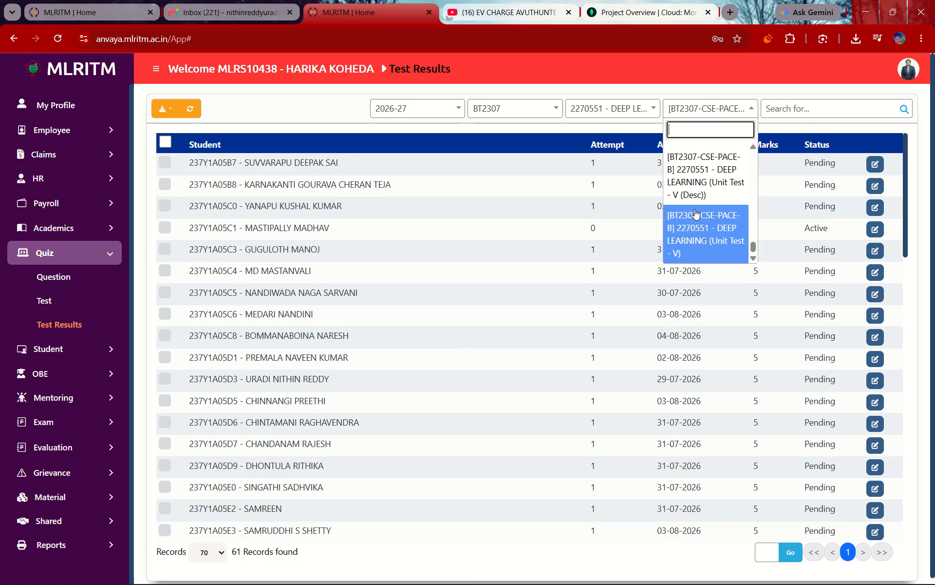
pyautogui.click(705, 235)
# Open the answer of the lowest-listed pending student dated 11-10-2026 with 0 marks, award 10 marks and submit it.
pyautogui.scroll(-15, 785, 292)
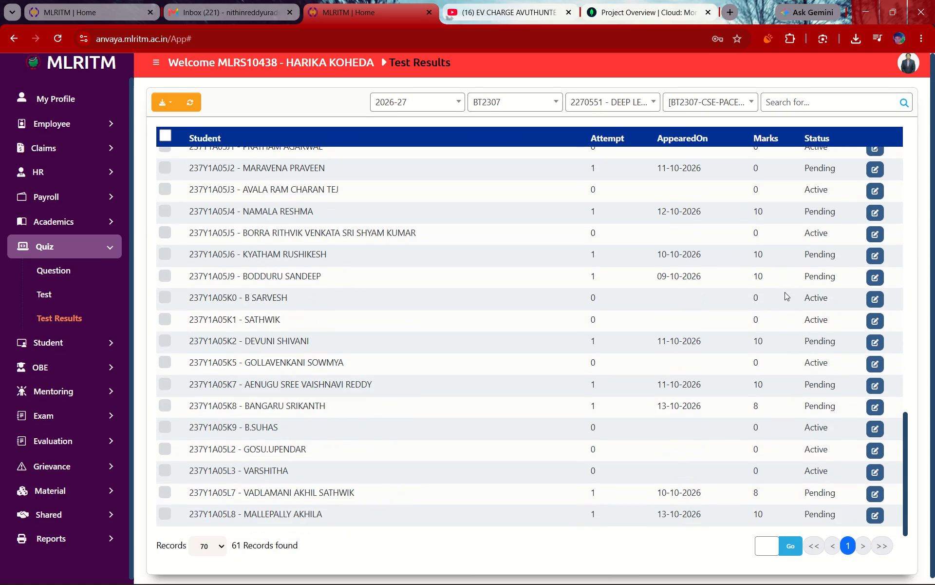
pyautogui.scroll(4, 785, 292)
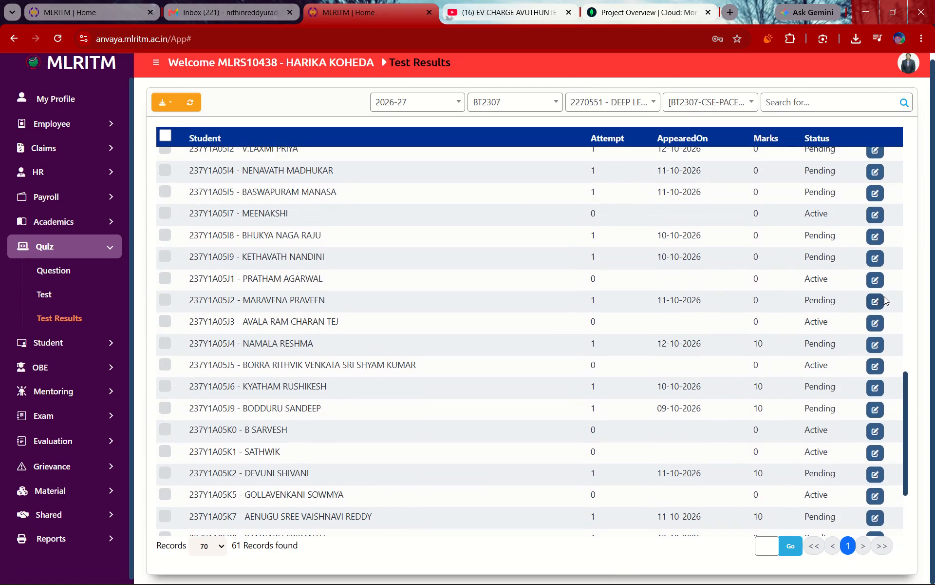
pyautogui.click(877, 296)
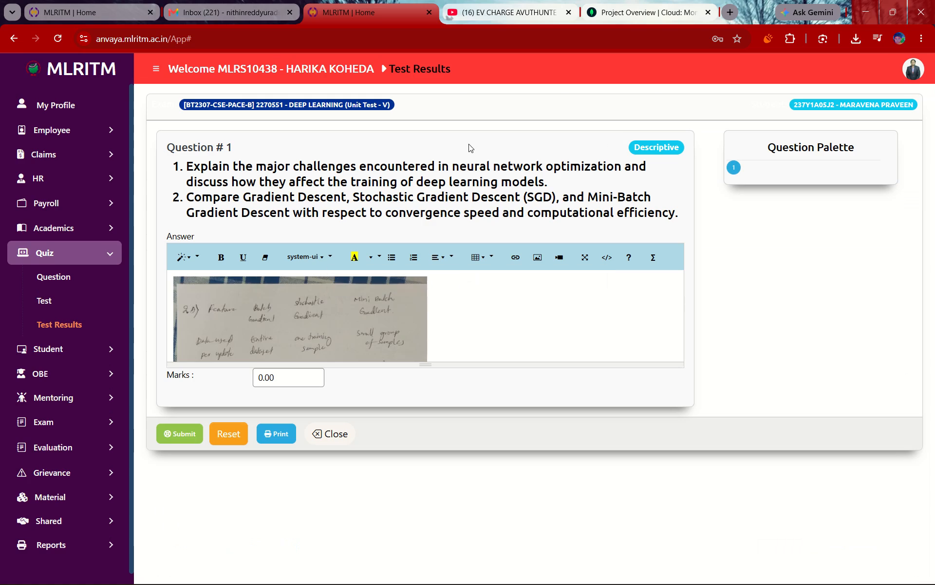
pyautogui.click(277, 388)
pyautogui.click(291, 383)
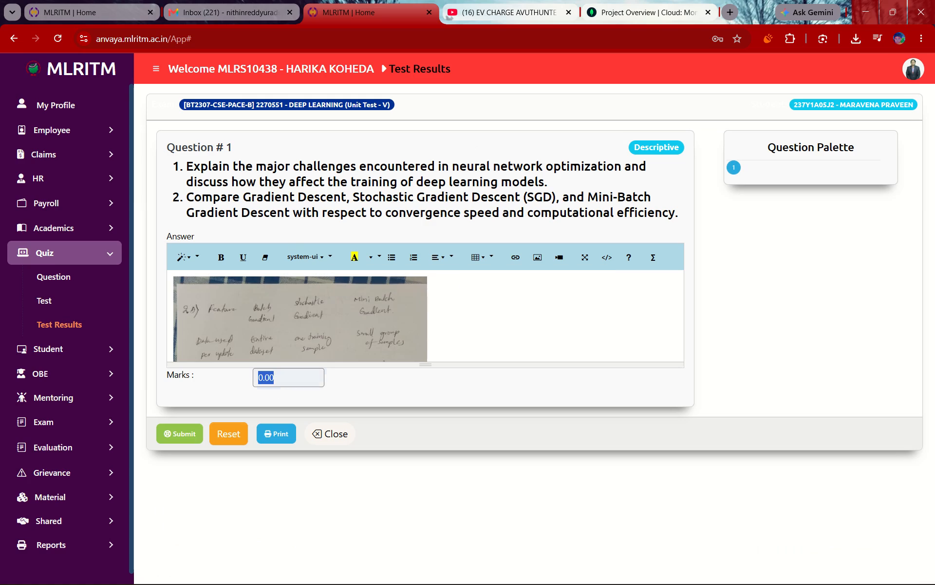
pyautogui.press('BackSpace')
pyautogui.write('10')
pyautogui.press('Return')
pyautogui.press('Return')
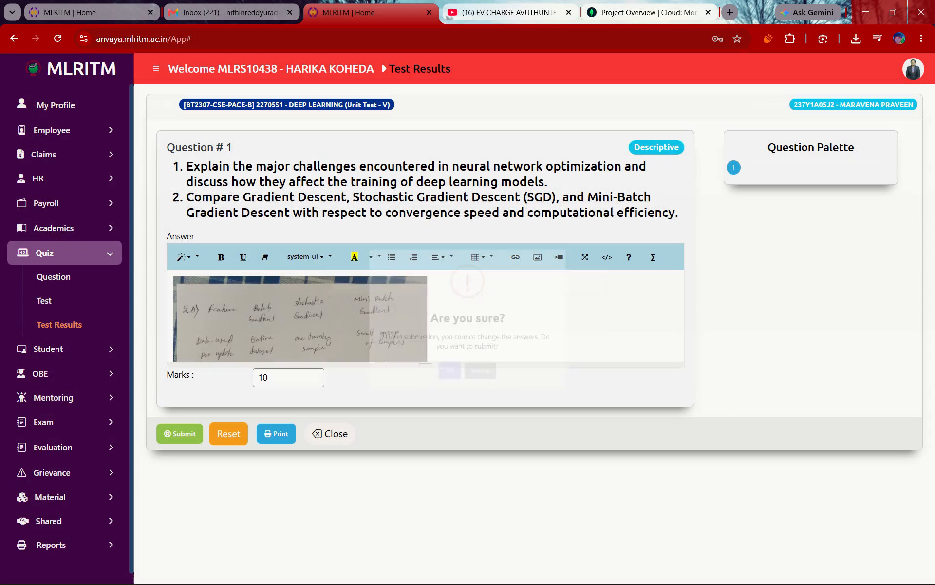
pyautogui.press('Return')
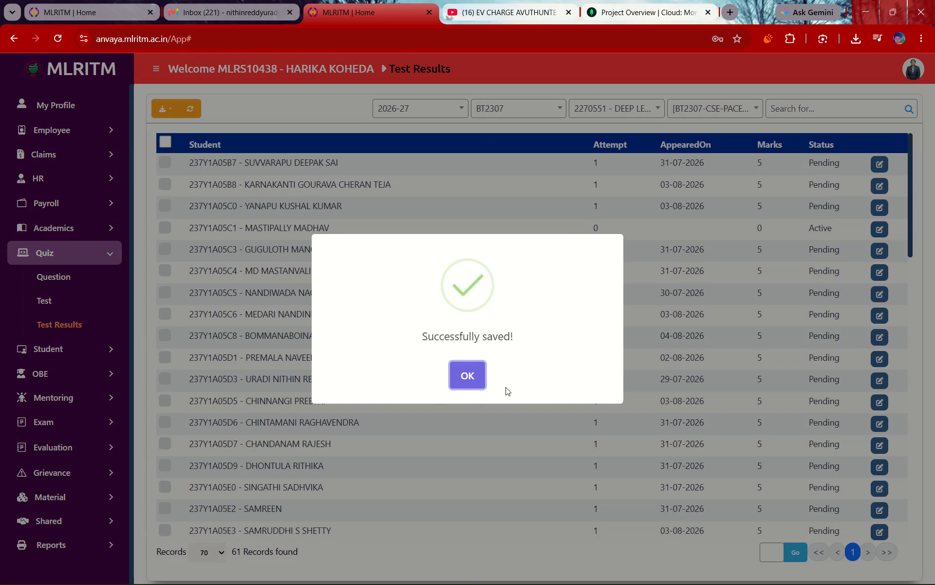
pyautogui.click(476, 372)
# Set the test results filter back to the BT2307-CSE-PACE-B Deep Learning Unit Test - V.
pyautogui.click(695, 95)
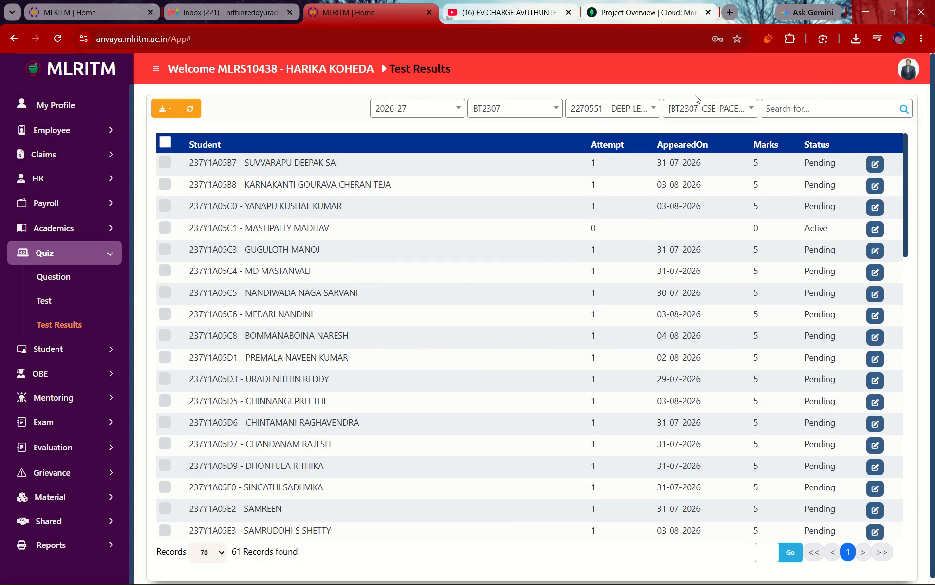
pyautogui.click(695, 95)
pyautogui.click(692, 102)
pyautogui.scroll(-10, 687, 194)
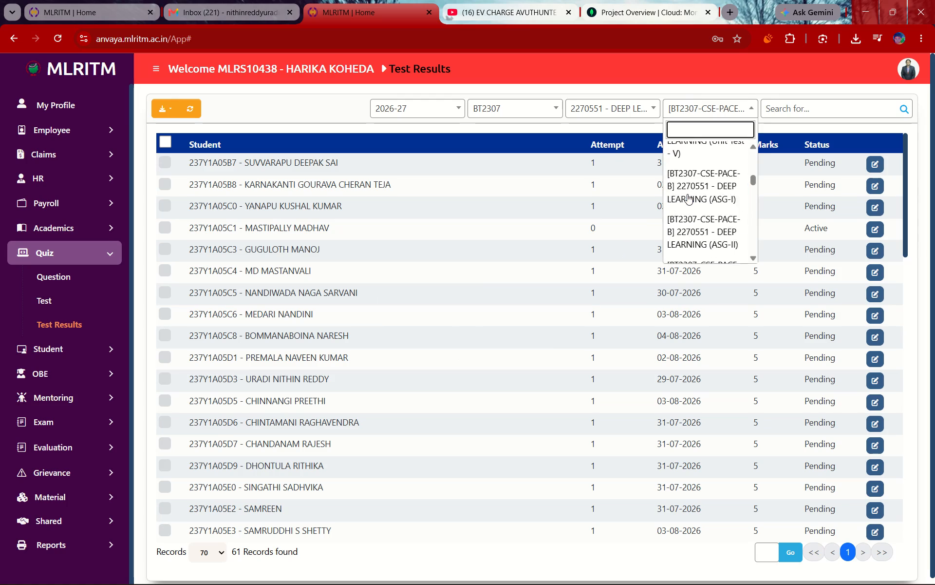
pyautogui.scroll(-16, 687, 194)
pyautogui.click(697, 229)
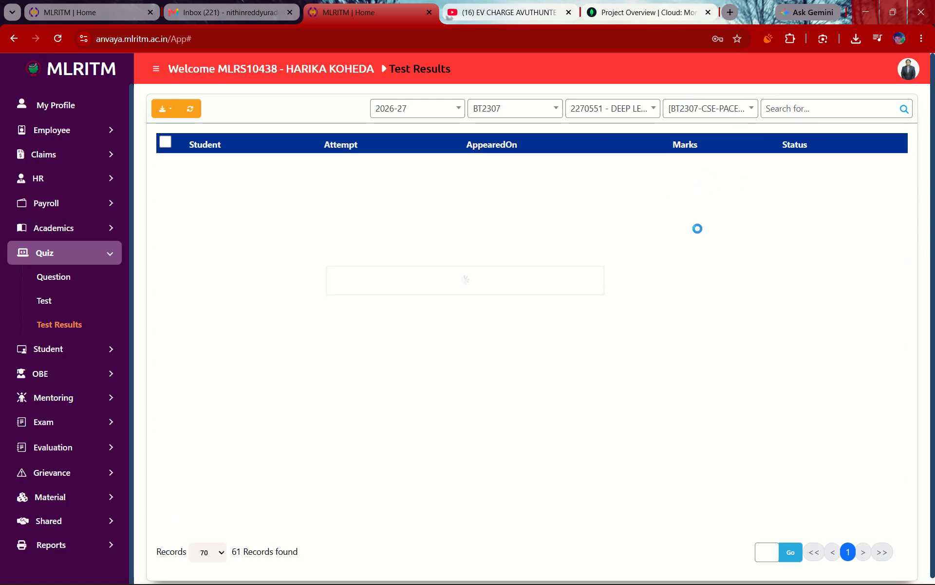
# Open the answer of the lowest-listed pending student dated 10-10-2026 with 0 marks, award 10 marks and submit it.
pyautogui.scroll(-16, 818, 352)
pyautogui.scroll(1, 818, 352)
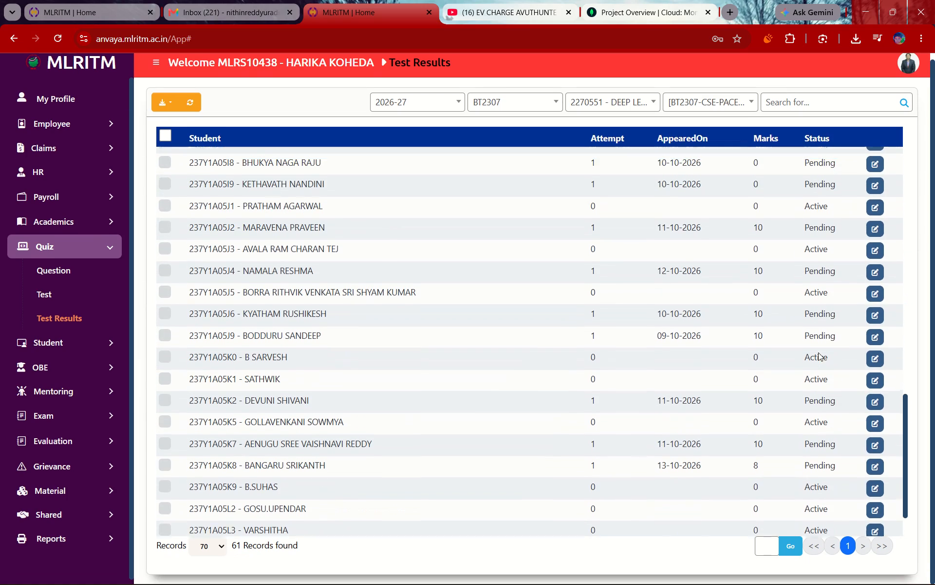
pyautogui.scroll(4, 818, 352)
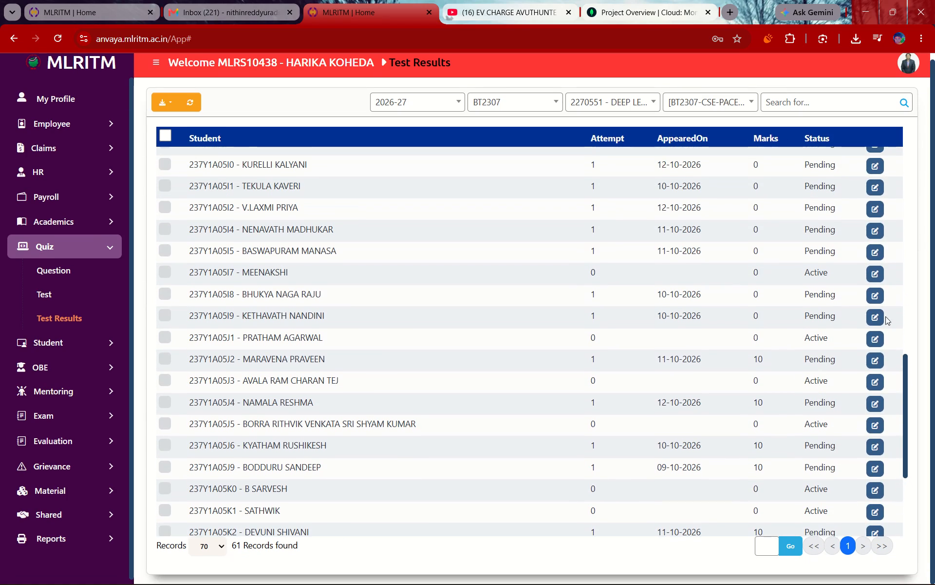
pyautogui.click(877, 306)
pyautogui.click(877, 310)
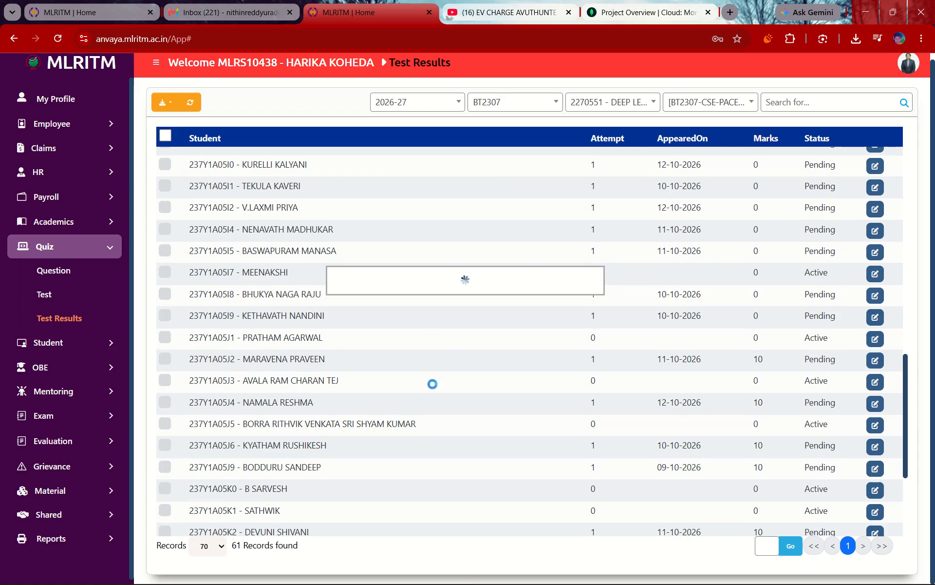
pyautogui.click(277, 378)
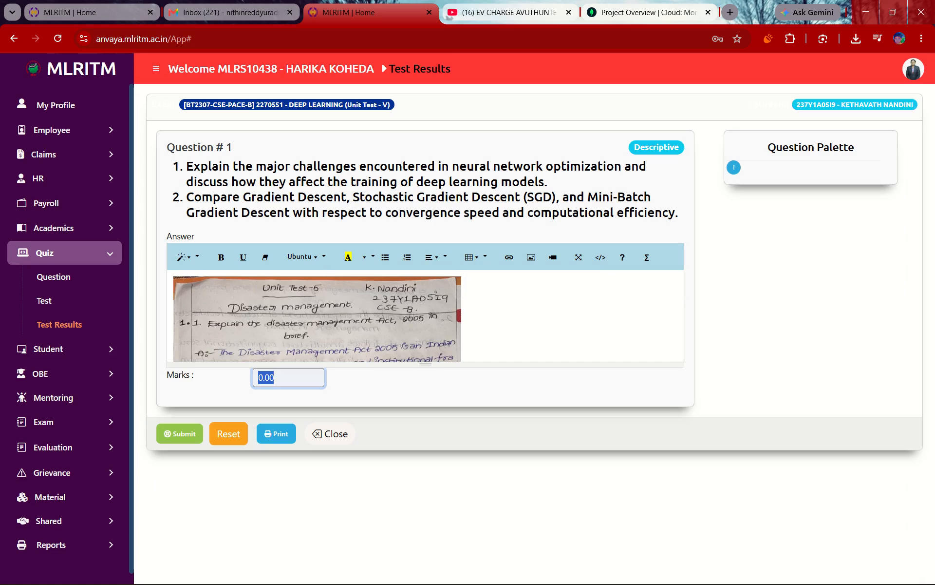
pyautogui.press('BackSpace')
pyautogui.write('10')
pyautogui.press('Return')
pyautogui.press('Return')
pyautogui.press('Return')
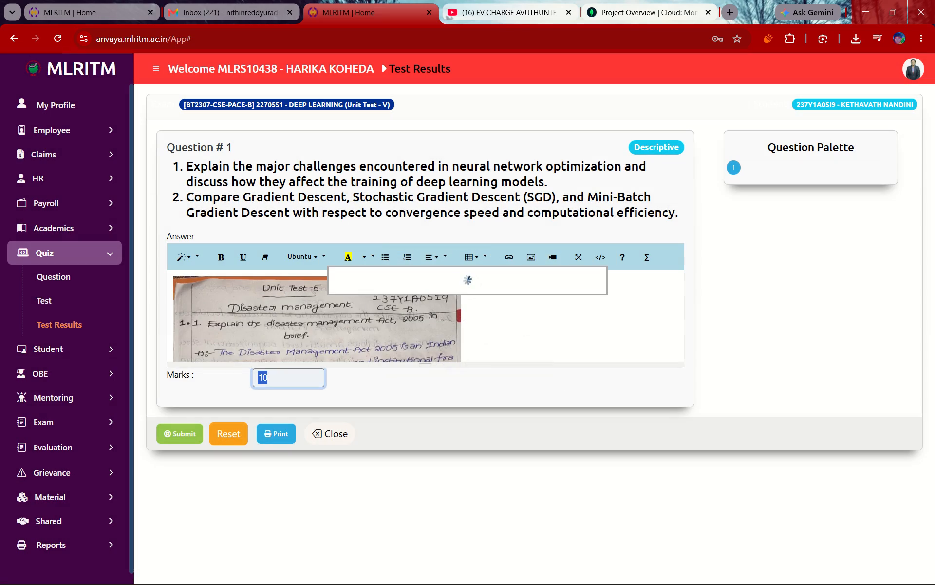
pyautogui.click(467, 365)
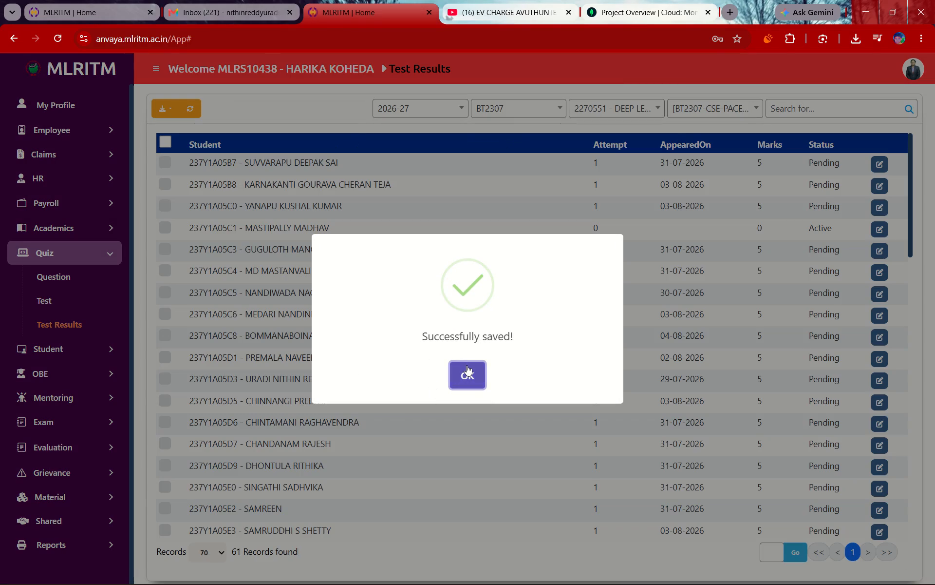
# Filter the test results to the BT2307-CSE-PACE-B Deep Learning Unit Test - V once more.
pyautogui.moveTo(692, 106); pyautogui.dragTo(708, 212)
pyautogui.scroll(-6, 708, 212)
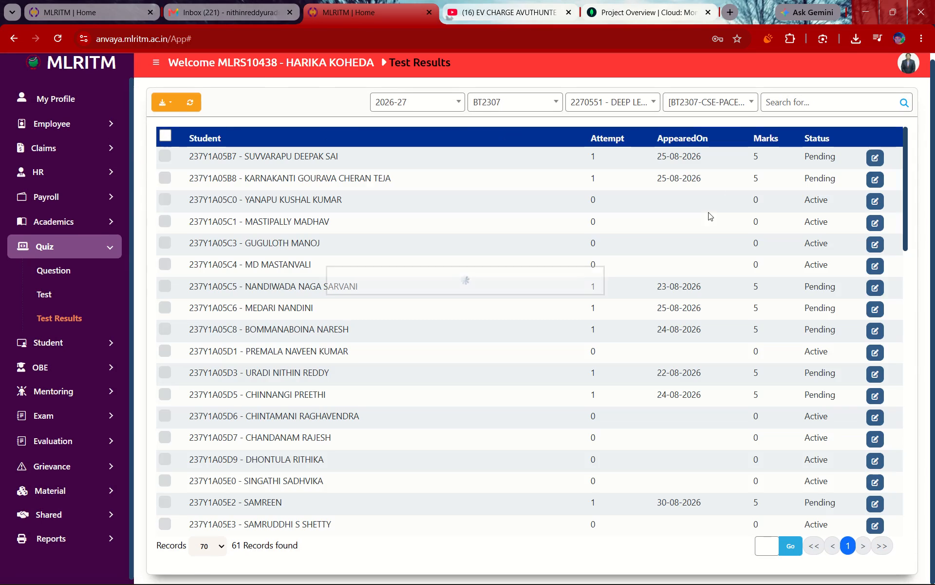
pyautogui.click(705, 109)
pyautogui.scroll(-14, 713, 176)
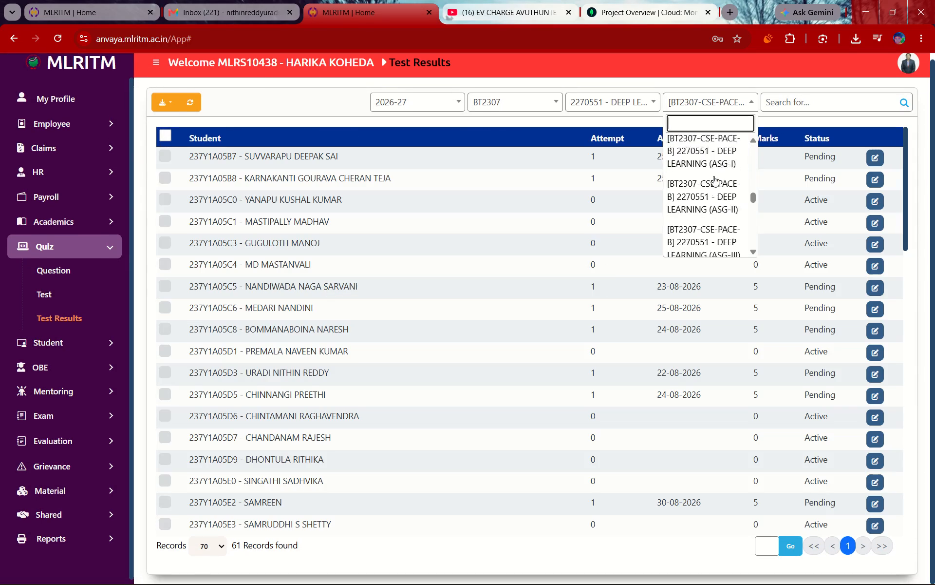
pyautogui.scroll(-8, 713, 176)
pyautogui.click(713, 209)
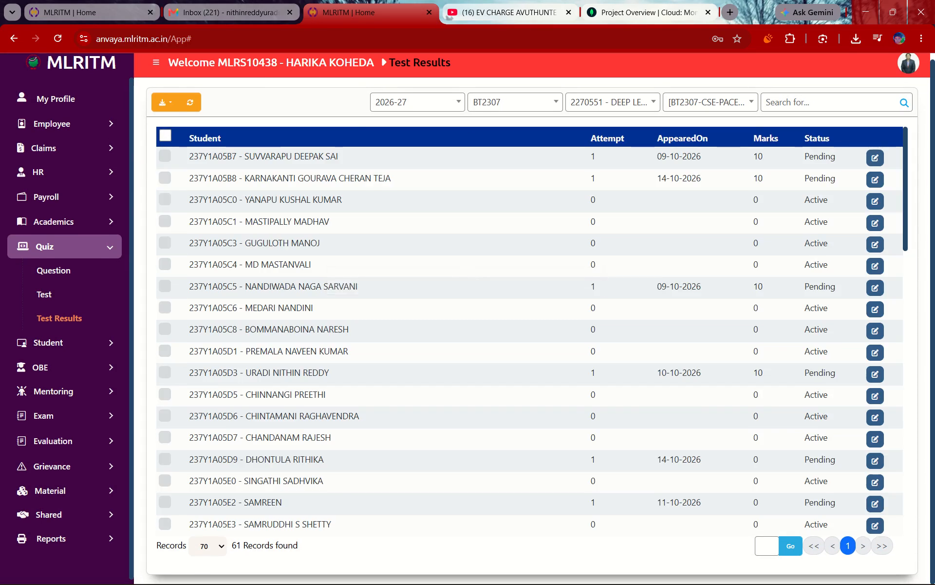
# Open the answer of the remaining lowest-listed pending student dated 10-10-2026 with 0 marks, award 10 marks and submit it.
pyautogui.scroll(-13, 810, 258)
pyautogui.scroll(3, 810, 258)
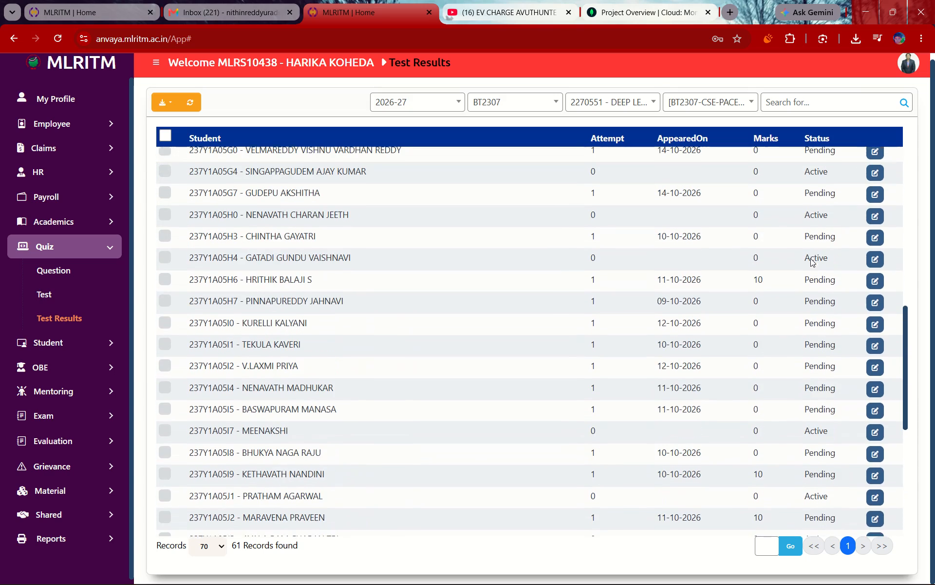
pyautogui.scroll(2, 810, 258)
pyautogui.click(878, 458)
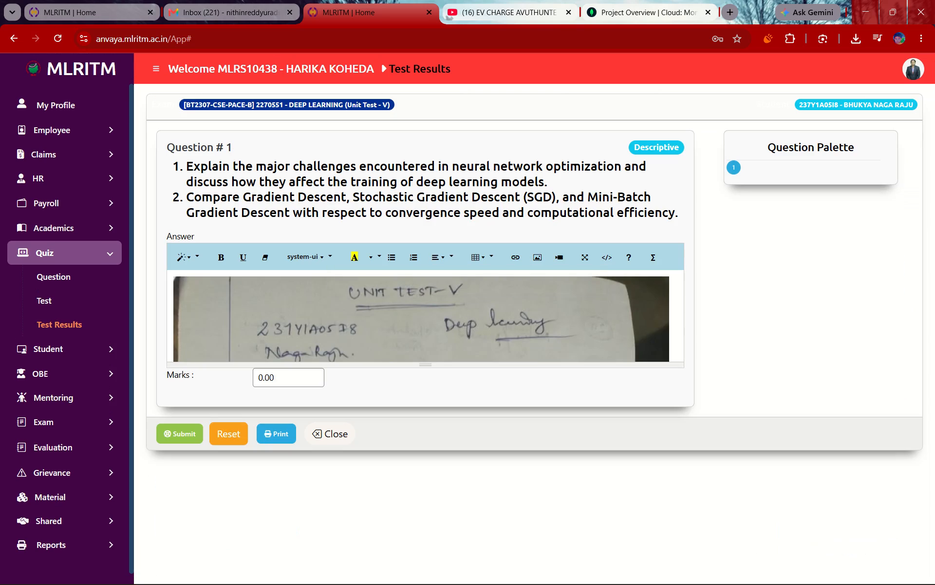
pyautogui.click(284, 390)
pyautogui.click(295, 383)
pyautogui.press('BackSpace')
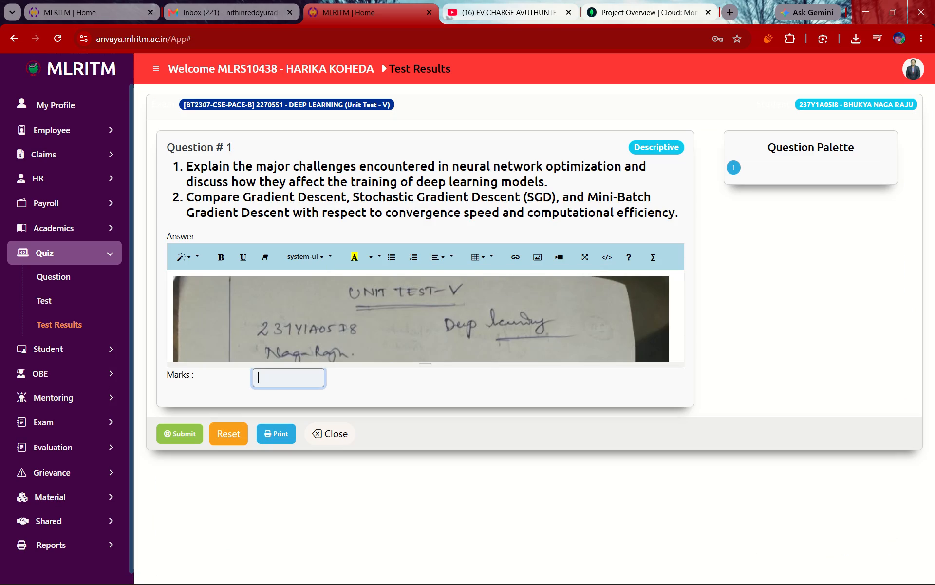
pyautogui.write('10')
pyautogui.press('Return')
pyautogui.press('Return')
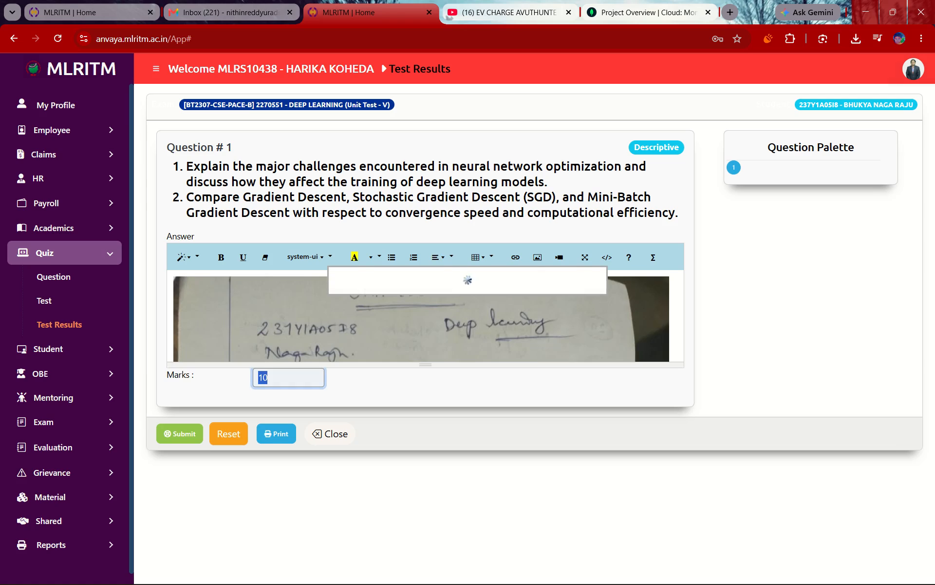
pyautogui.press('Return')
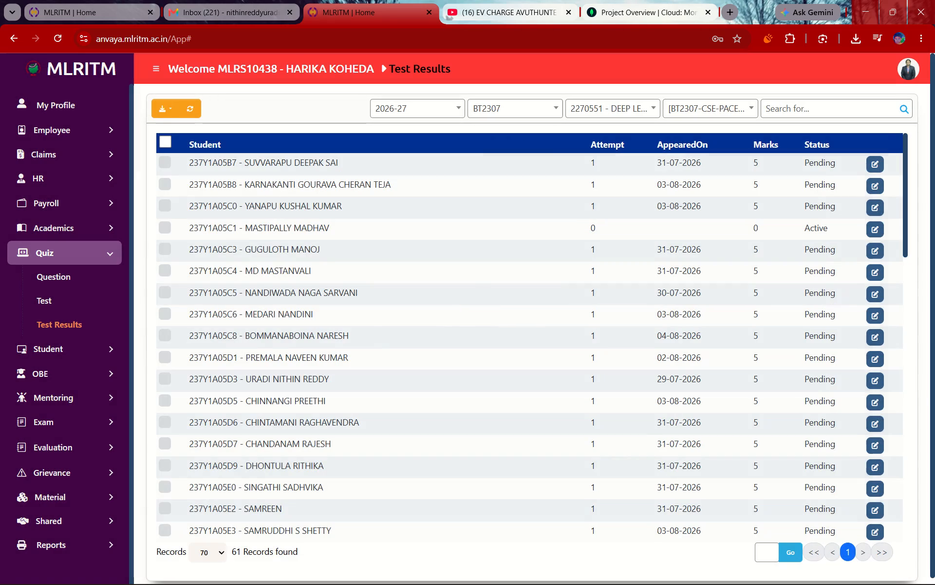
# Set the test results filter back to the BT2307-CSE-PACE-B Deep Learning Unit Test - V.
pyautogui.moveTo(692, 110); pyautogui.dragTo(693, 175)
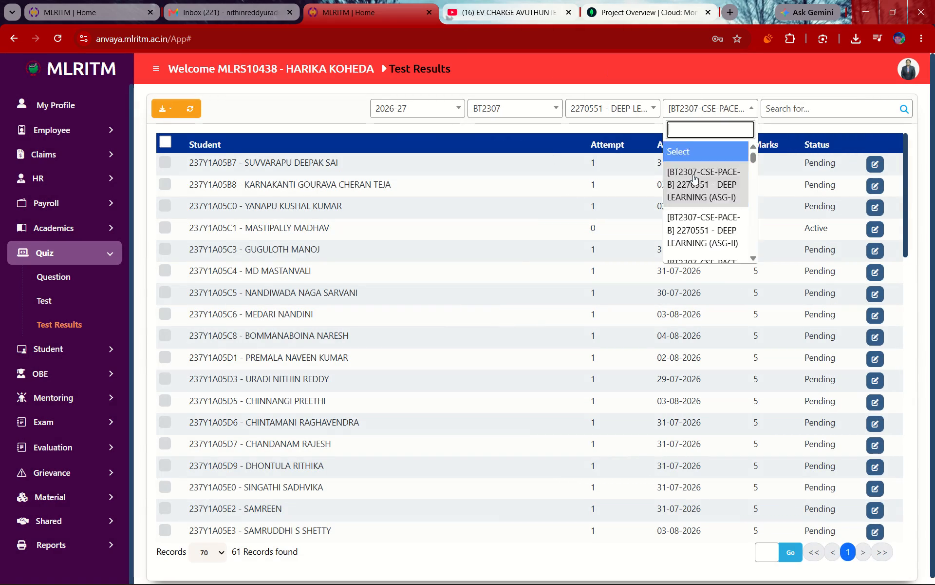
pyautogui.moveTo(693, 175); pyautogui.dragTo(692, 185)
pyautogui.scroll(-8, 692, 185)
pyautogui.moveTo(729, 105); pyautogui.dragTo(721, 214)
pyautogui.scroll(-4, 721, 214)
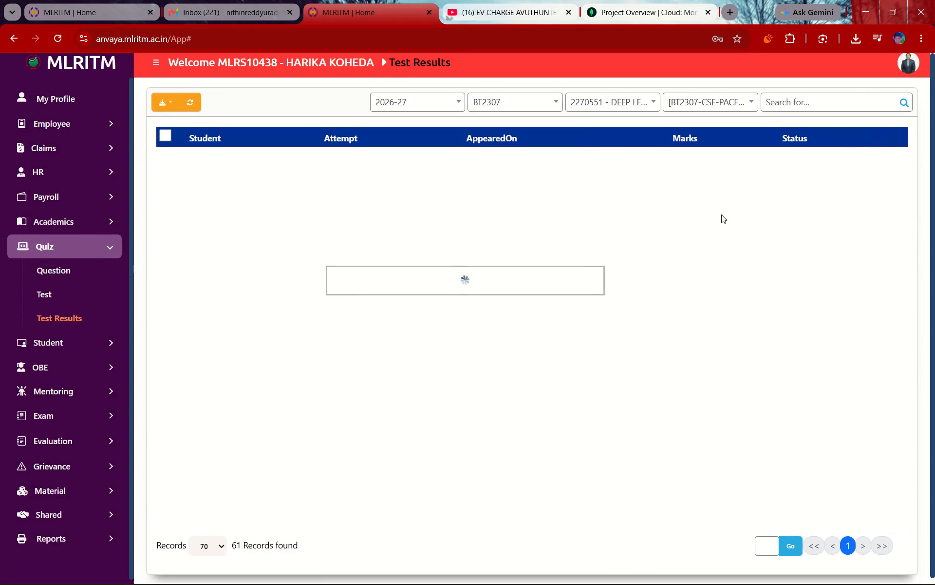
pyautogui.scroll(-2, 721, 214)
pyautogui.moveTo(738, 93); pyautogui.dragTo(729, 198)
pyautogui.scroll(-7, 729, 198)
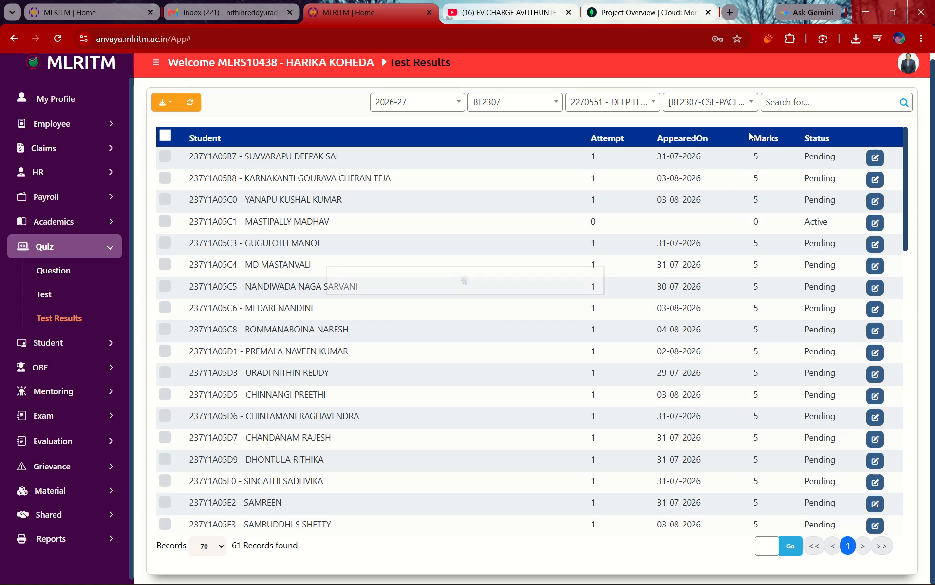
pyautogui.click(735, 94)
pyautogui.scroll(-15, 721, 195)
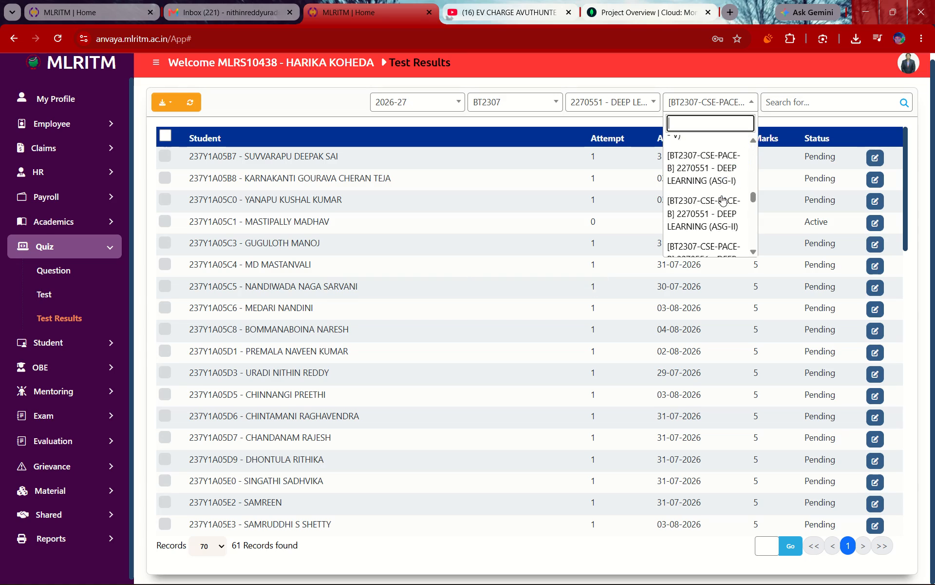
pyautogui.scroll(-7, 721, 195)
pyautogui.click(707, 213)
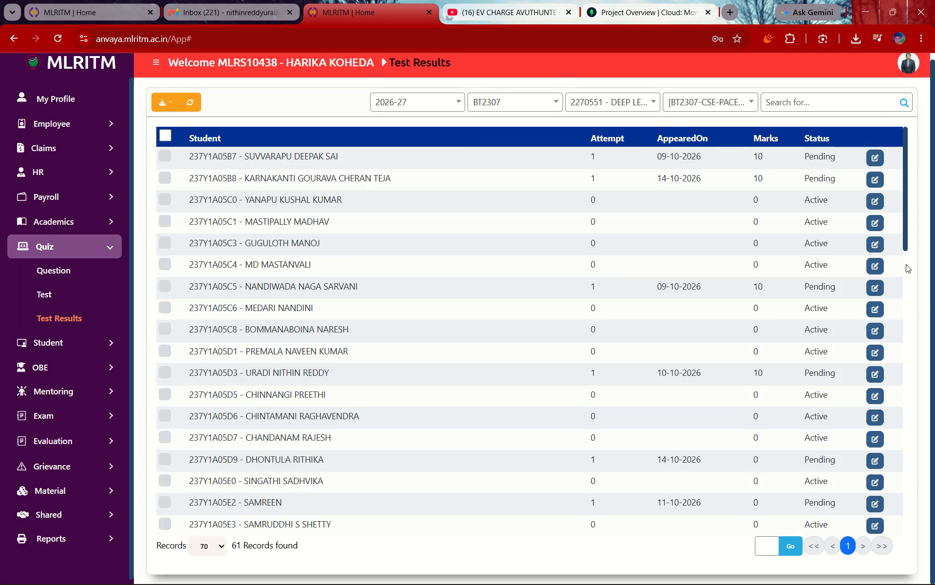
# Open the answer of the pending student dated 09-10-2026 with 0 marks in the lower half of the list, award 10 marks and submit it.
pyautogui.scroll(5, 841, 336)
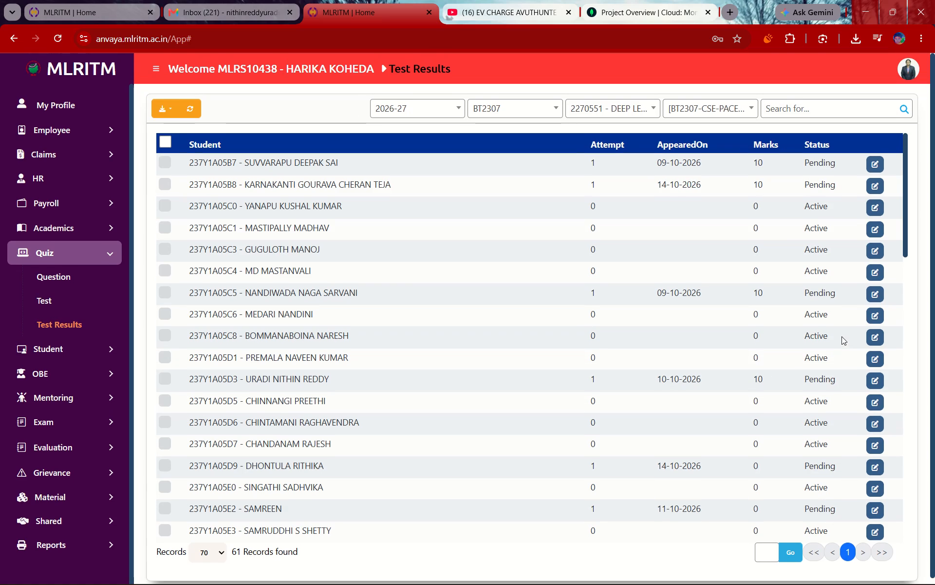
pyautogui.scroll(-14, 799, 312)
pyautogui.scroll(2, 799, 312)
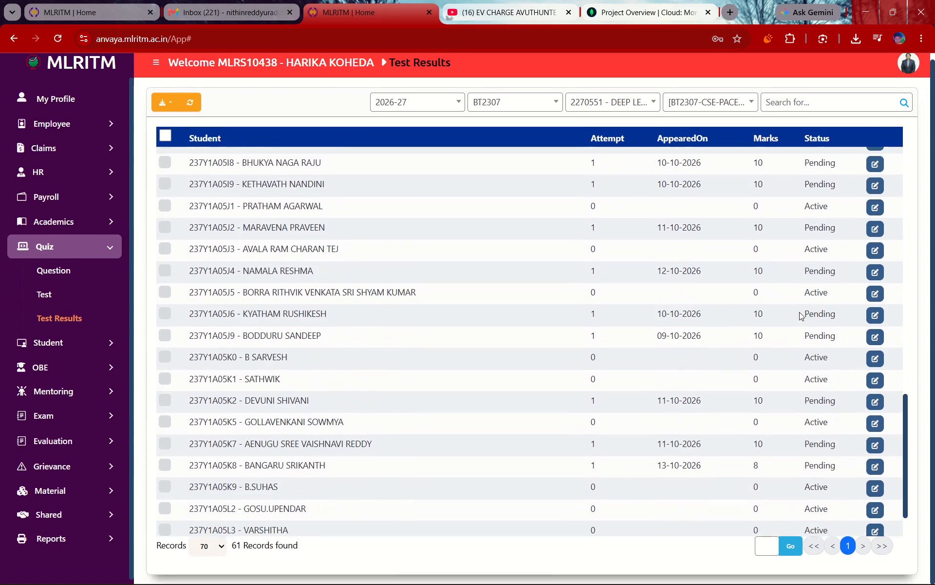
pyautogui.scroll(5, 799, 312)
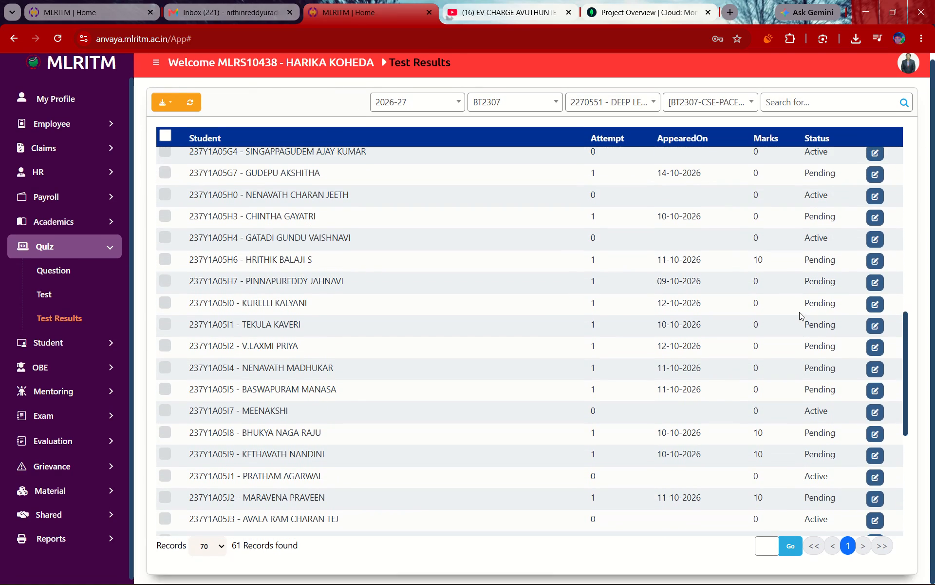
pyautogui.click(872, 282)
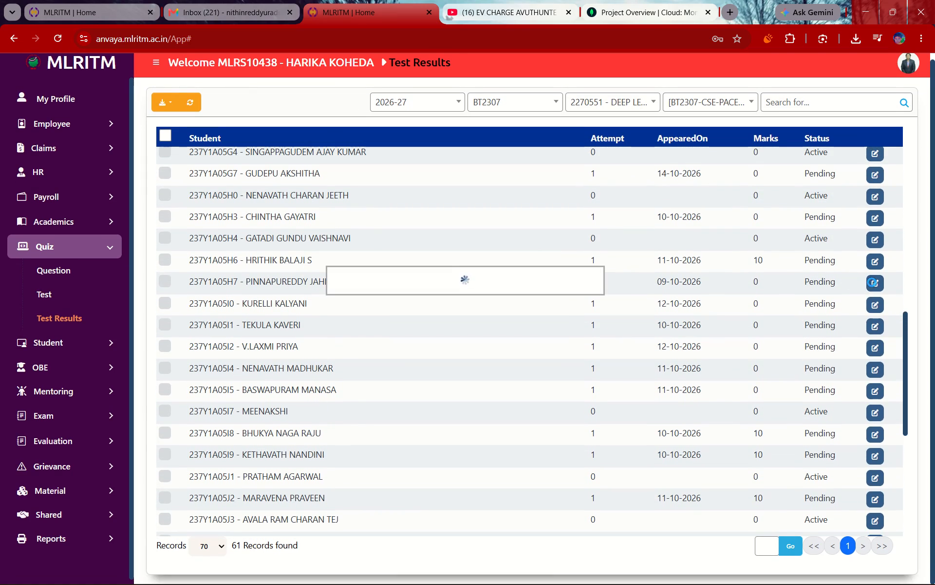
pyautogui.click(294, 386)
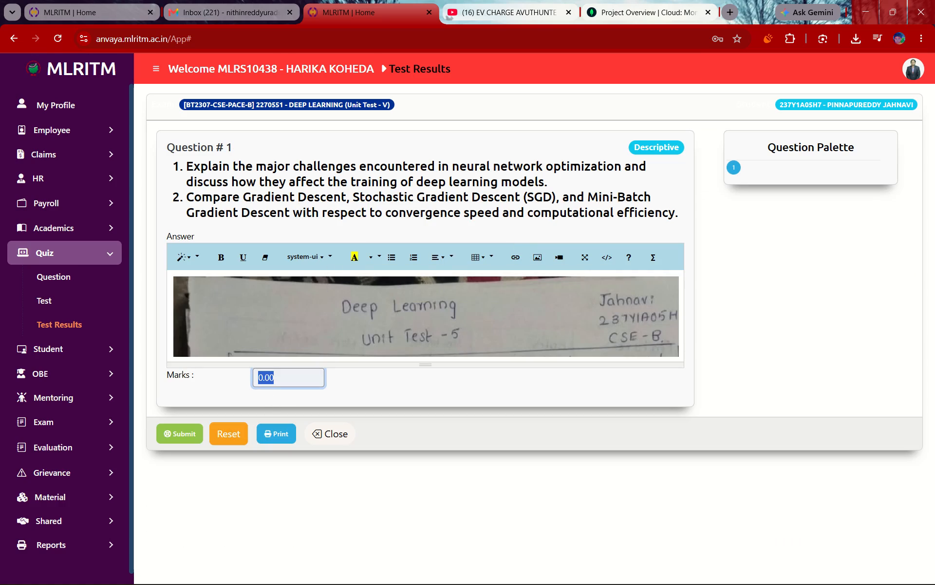
pyautogui.press('BackSpace')
pyautogui.write('10')
pyautogui.press('Return')
pyautogui.press('Return')
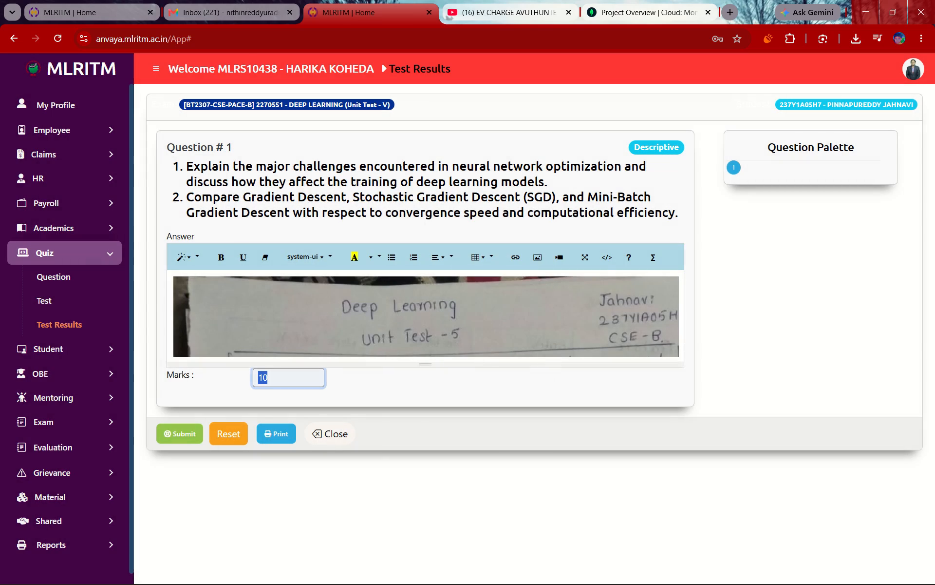
pyautogui.press('Return')
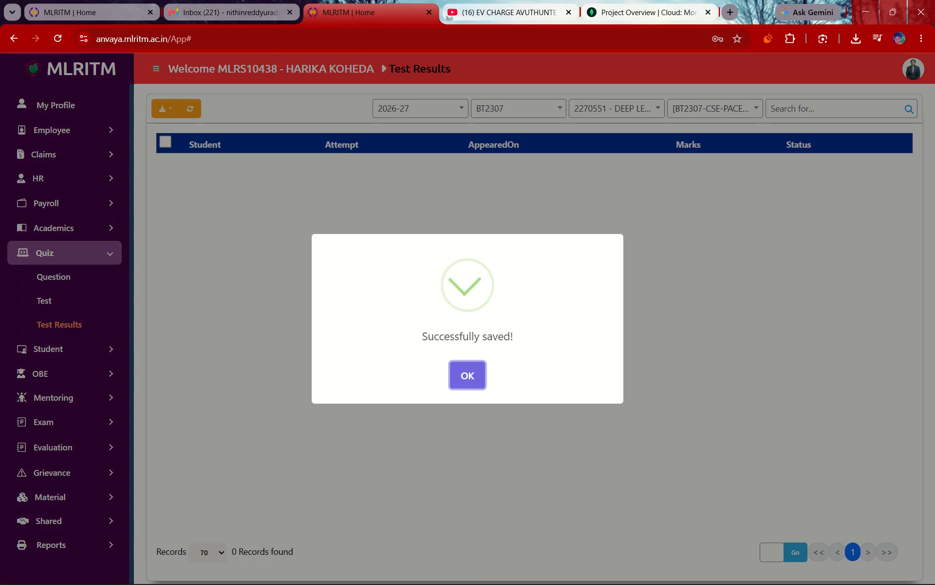
pyautogui.click(482, 369)
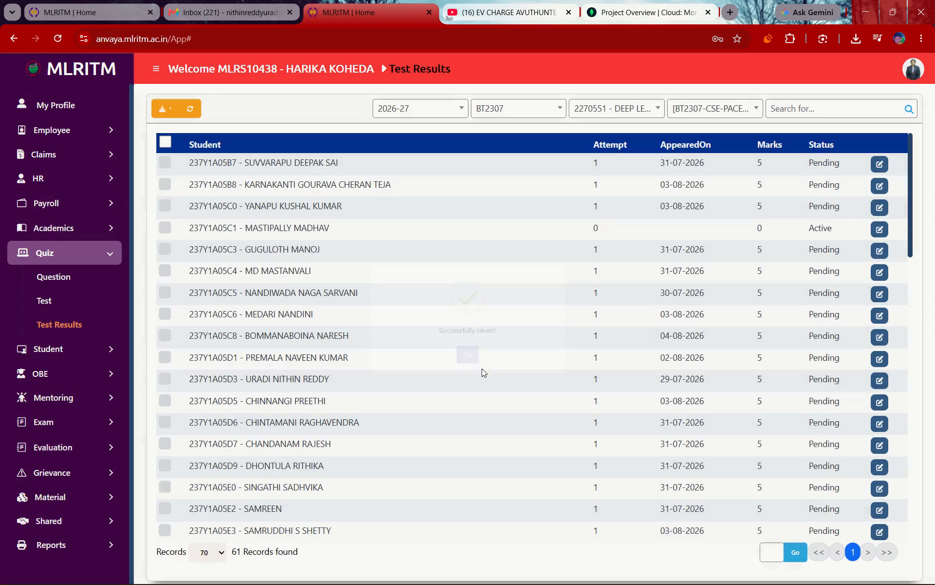
# Switch to the MongoDB Atlas project page and finish the Node.js driver connection setup for Cluster0.
pyautogui.click(656, 0)
pyautogui.scroll(-3, 591, 363)
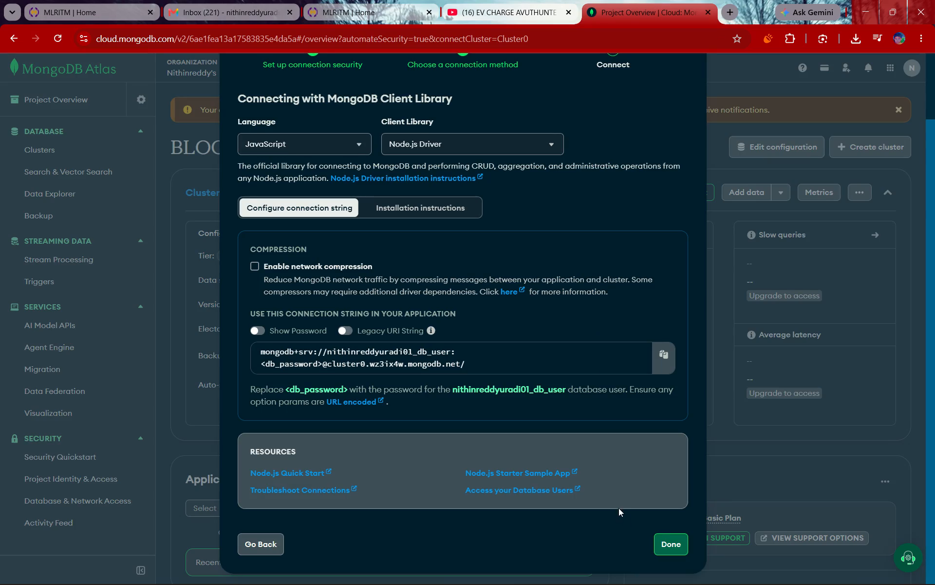
pyautogui.click(661, 537)
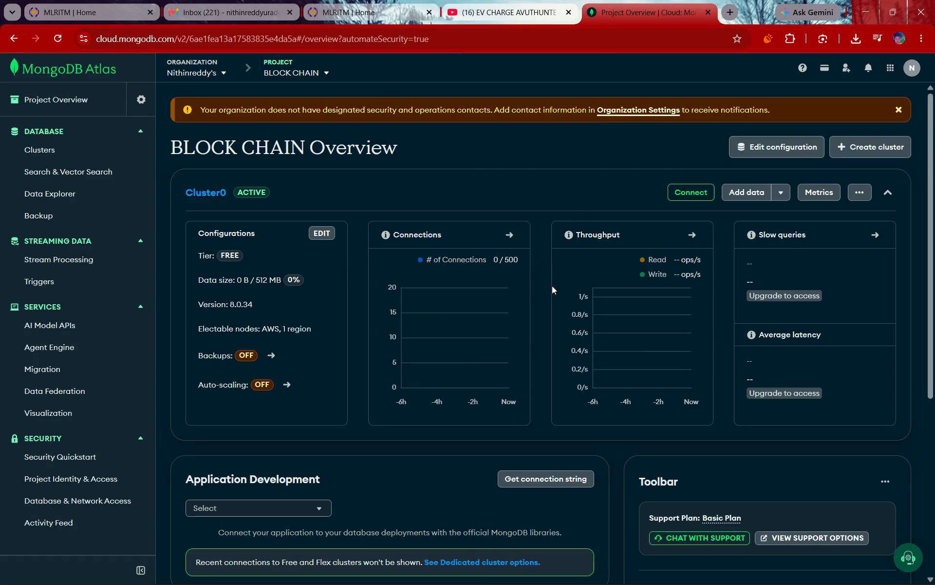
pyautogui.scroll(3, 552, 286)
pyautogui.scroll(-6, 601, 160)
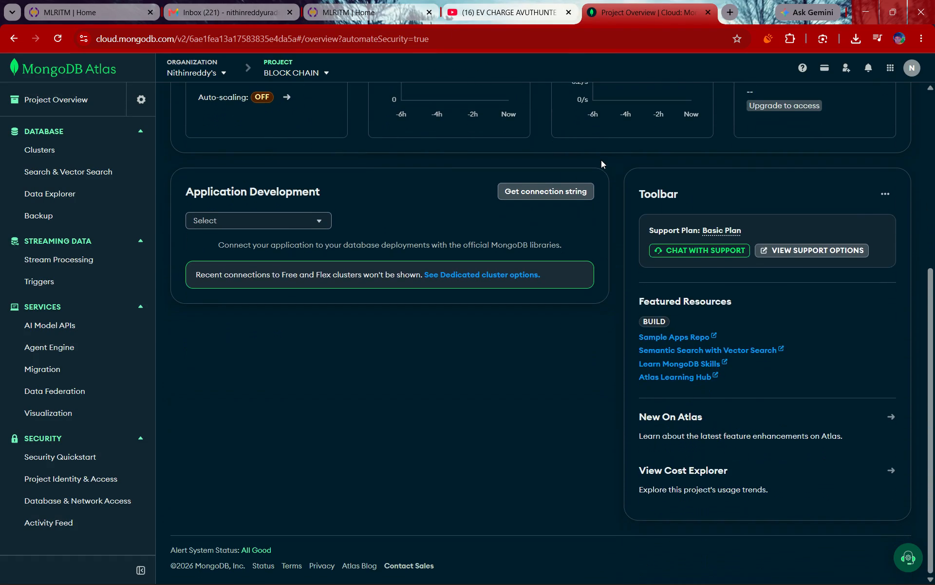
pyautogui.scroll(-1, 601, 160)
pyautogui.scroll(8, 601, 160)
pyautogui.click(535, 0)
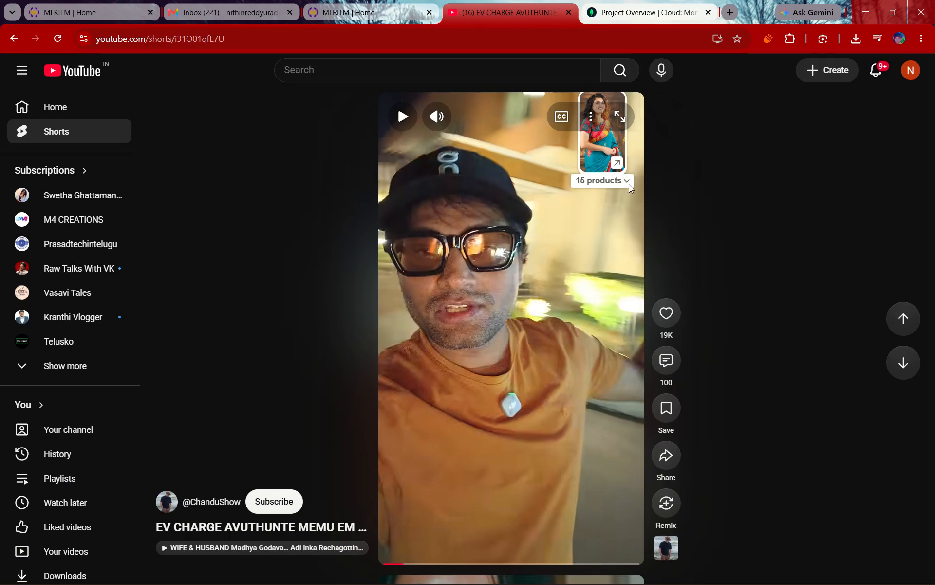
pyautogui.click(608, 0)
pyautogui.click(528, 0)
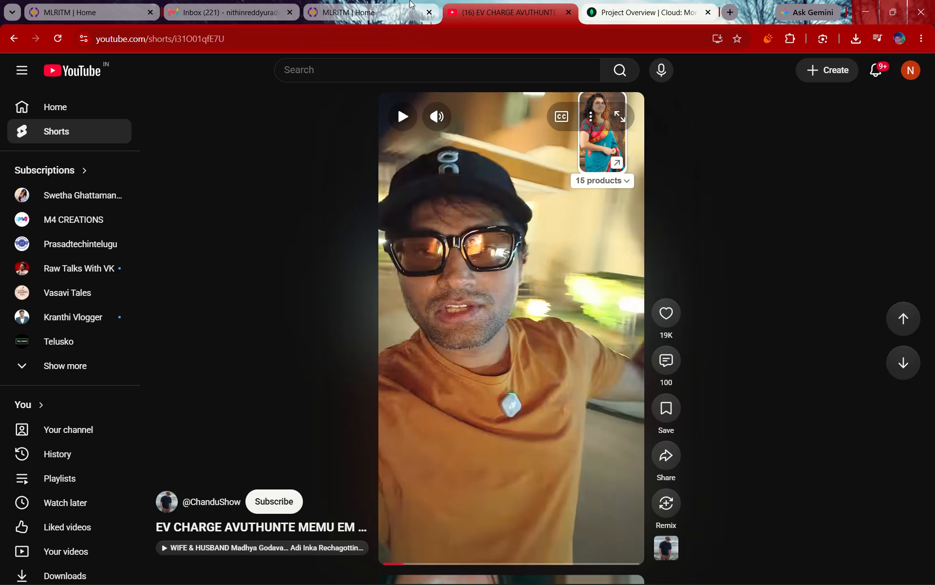
# Return to the college portal's test results and filter them to the BT2307-CSE-PACE-B Deep Learning Unit Test - V.
pyautogui.click(399, 0)
pyautogui.scroll(-3, 581, 246)
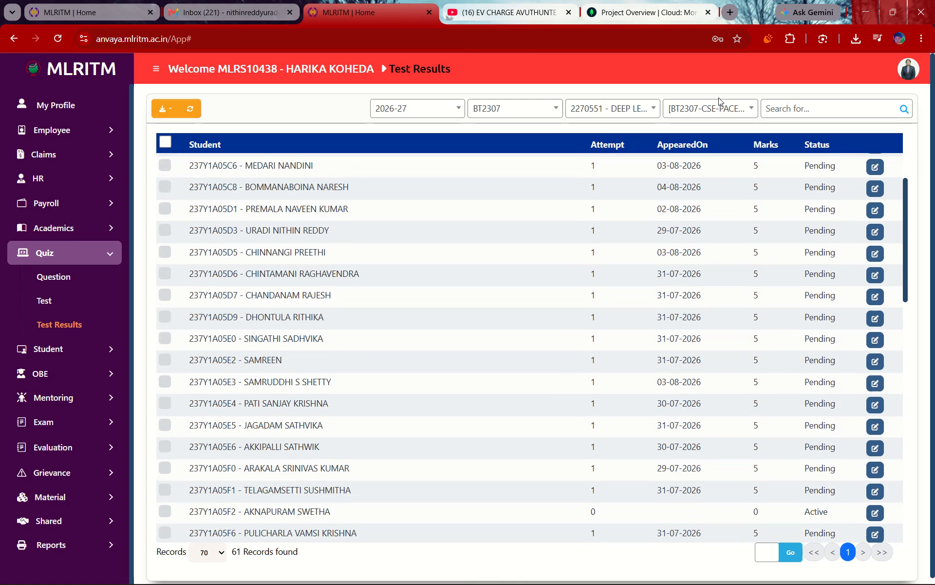
pyautogui.moveTo(718, 97); pyautogui.dragTo(714, 107)
pyautogui.click(714, 107)
pyautogui.scroll(-12, 711, 201)
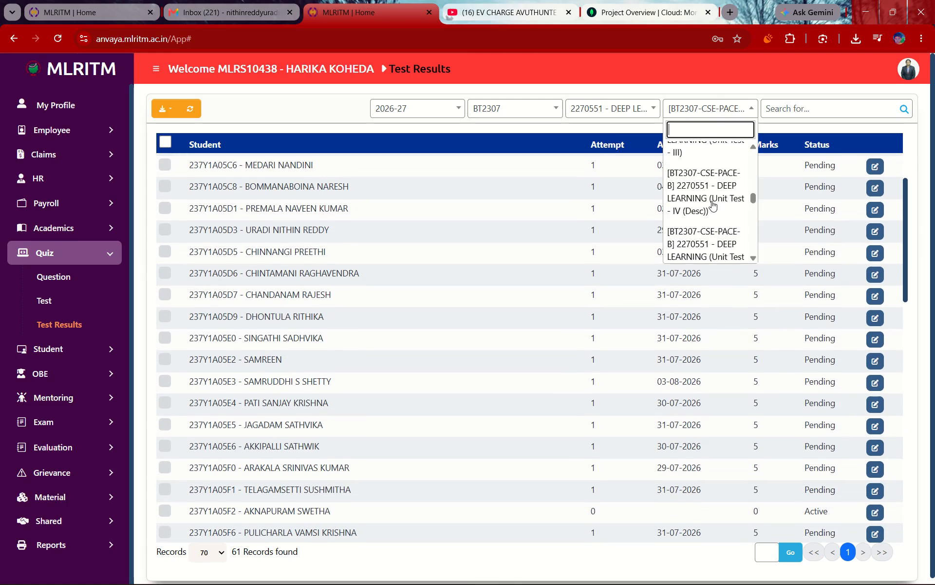
pyautogui.scroll(-11, 711, 201)
pyautogui.click(697, 237)
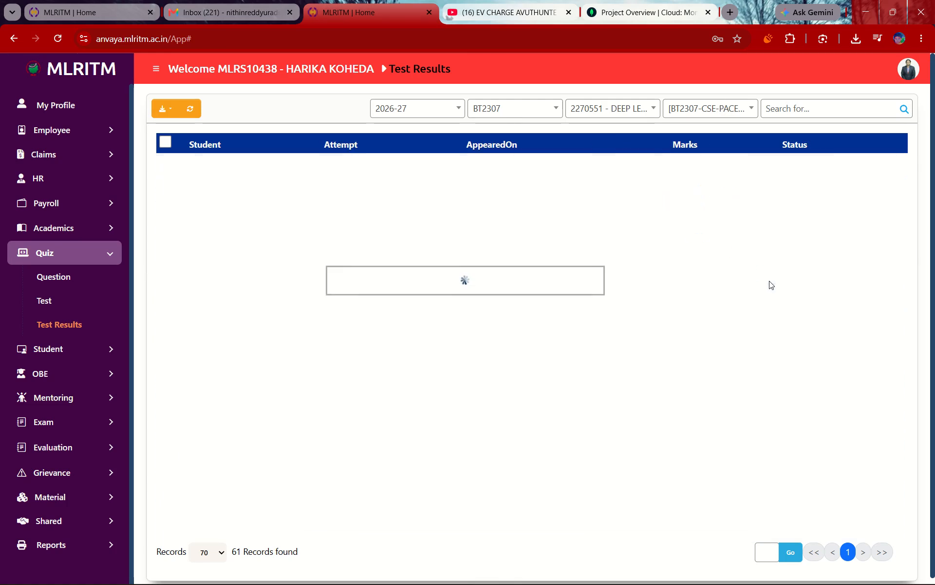
# Open the answer of the pending student dated 12-10-2026 listed directly below the one just graded, award 10 marks and submit it.
pyautogui.scroll(-16, 769, 281)
pyautogui.scroll(1, 769, 281)
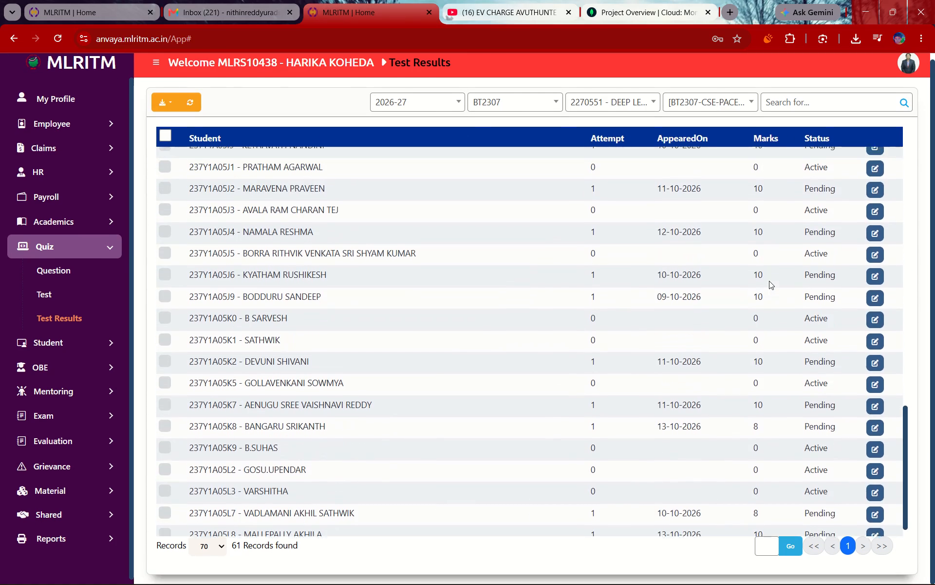
pyautogui.scroll(4, 769, 281)
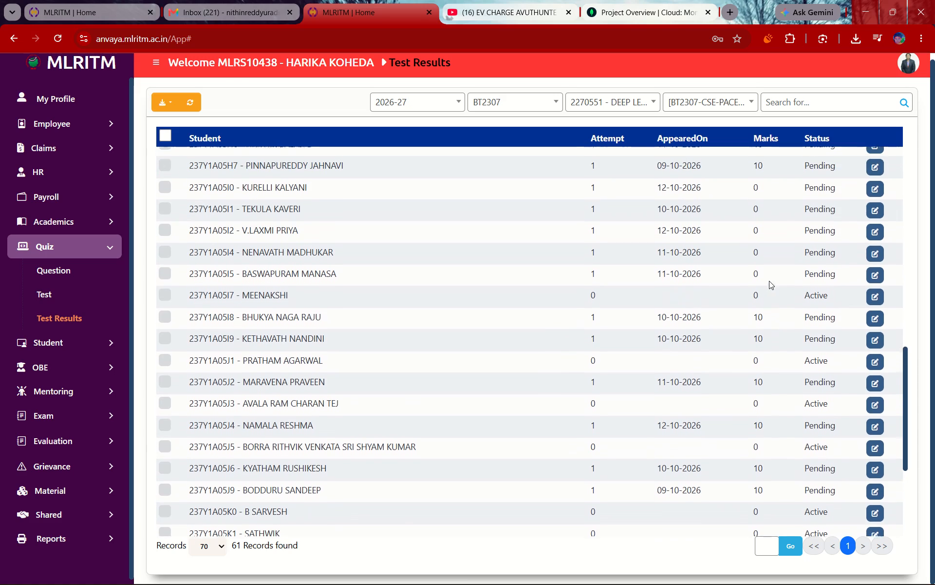
pyautogui.scroll(2, 769, 281)
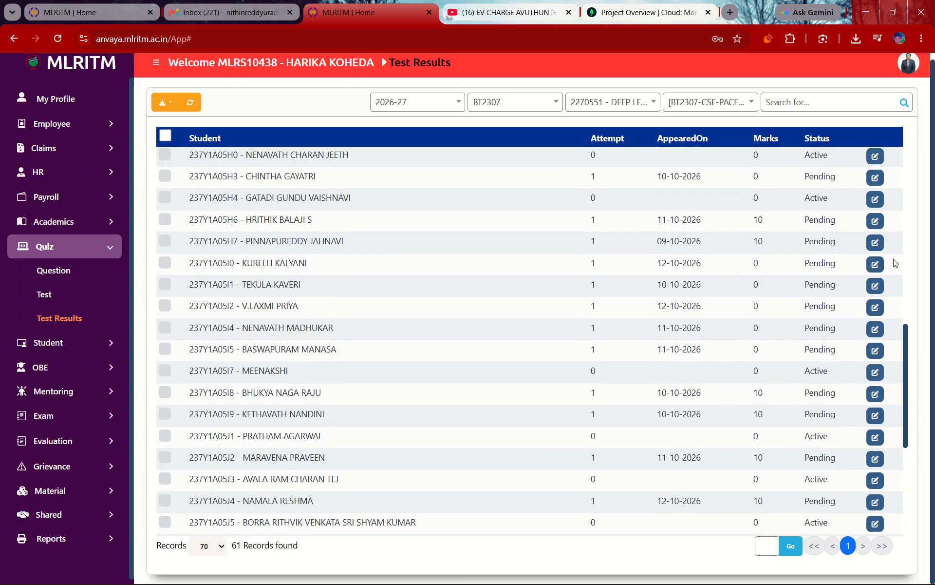
pyautogui.click(873, 263)
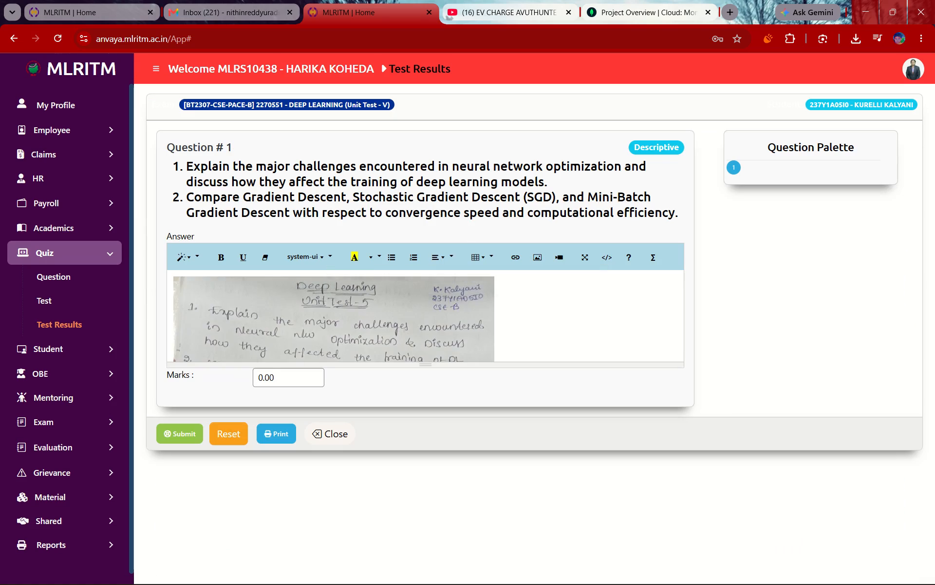
pyautogui.click(291, 379)
pyautogui.press('BackSpace')
pyautogui.write('10')
pyautogui.press('Return')
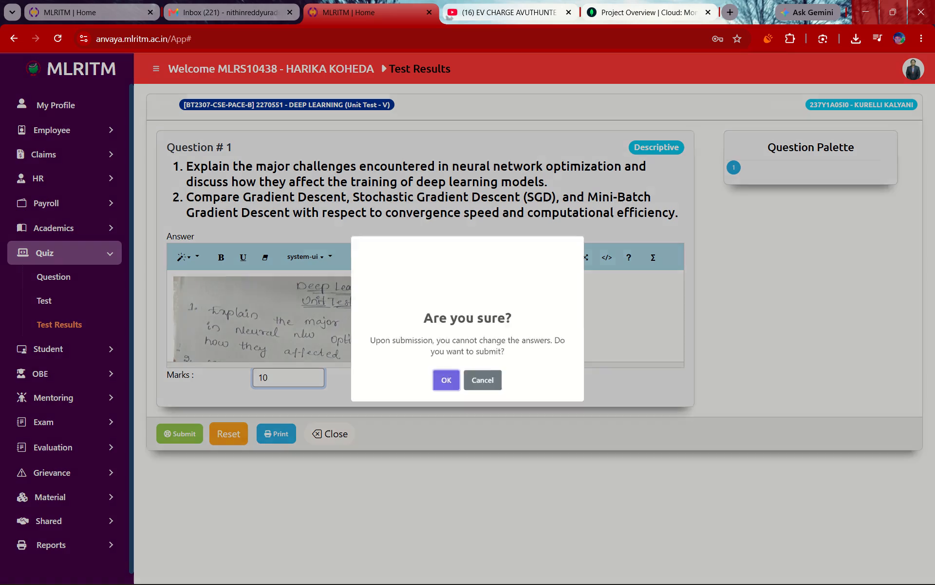
pyautogui.press('Return')
pyautogui.press('Return')
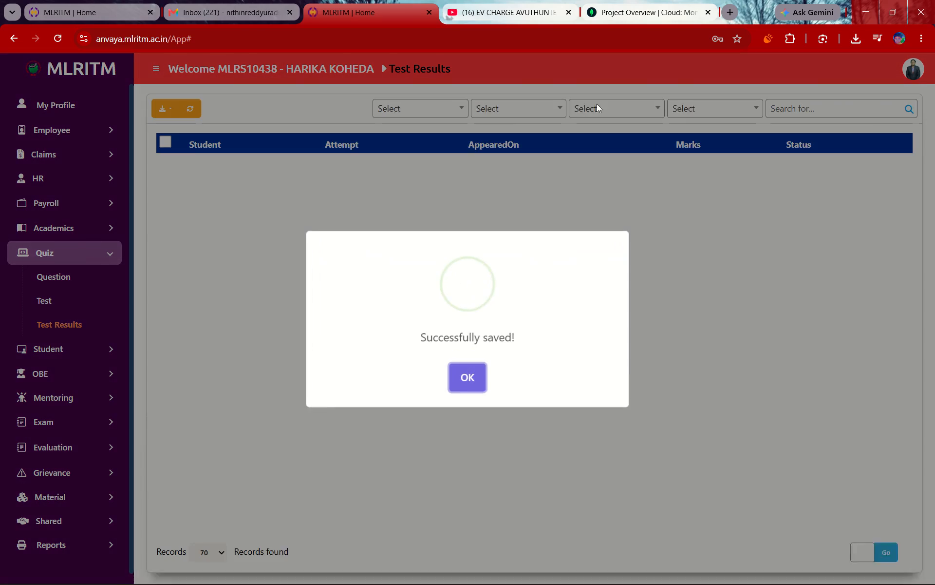
pyautogui.click(479, 375)
# Filter the test results to the BT2307-CSE-PACE-B Deep Learning Unit Test - V again.
pyautogui.moveTo(706, 101); pyautogui.dragTo(709, 220)
pyautogui.scroll(-7, 709, 220)
pyautogui.click(713, 103)
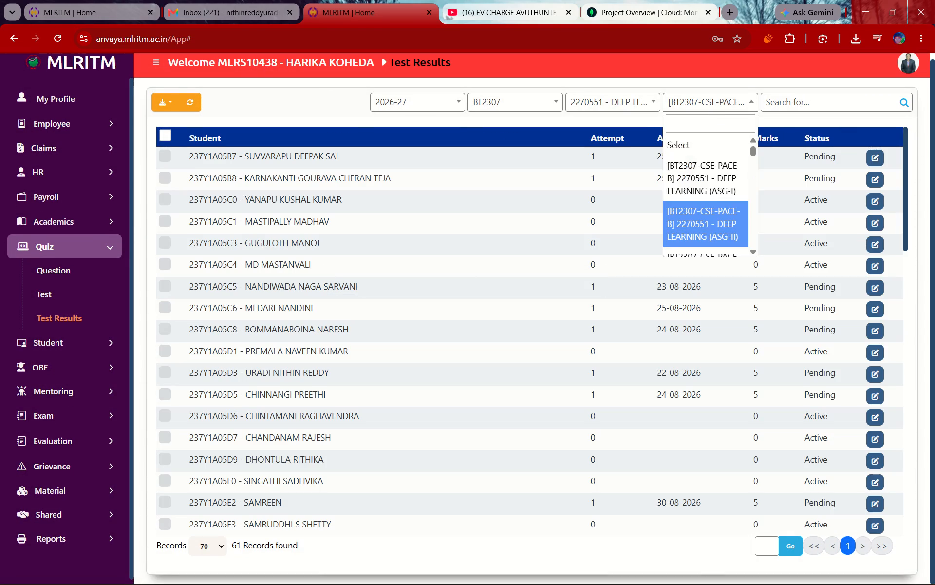
pyautogui.scroll(-20, 720, 177)
pyautogui.scroll(-8, 720, 177)
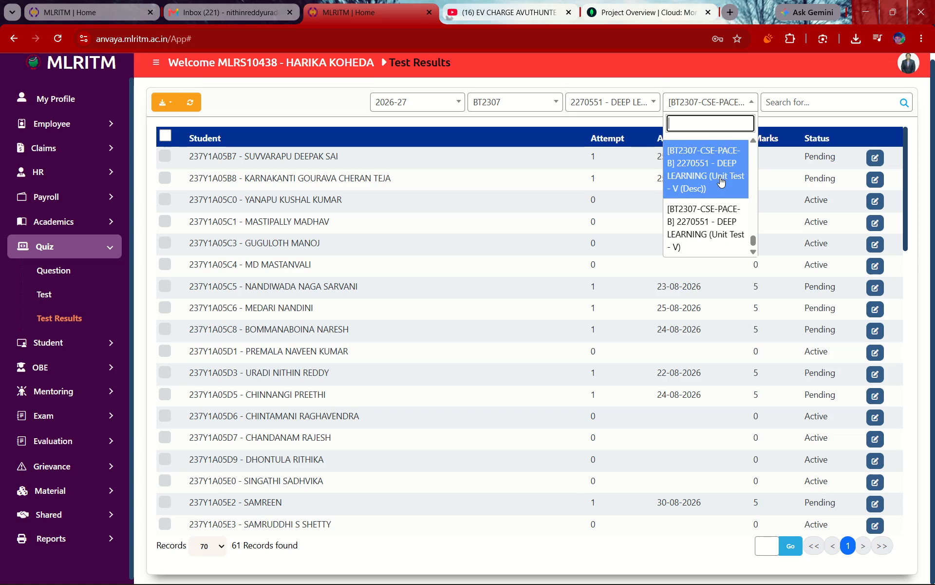
pyautogui.scroll(1, 712, 204)
pyautogui.scroll(-3, 712, 204)
pyautogui.click(702, 221)
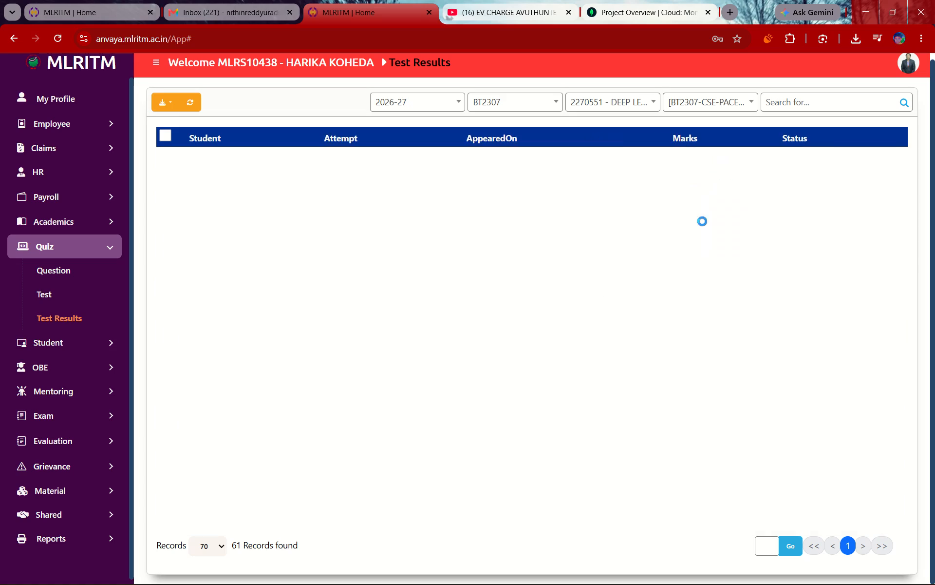
# Open the answer of the pending student dated 10-10-2026 directly below the one just graded, award 10 marks and submit it.
pyautogui.scroll(-16, 794, 273)
pyautogui.scroll(1, 794, 273)
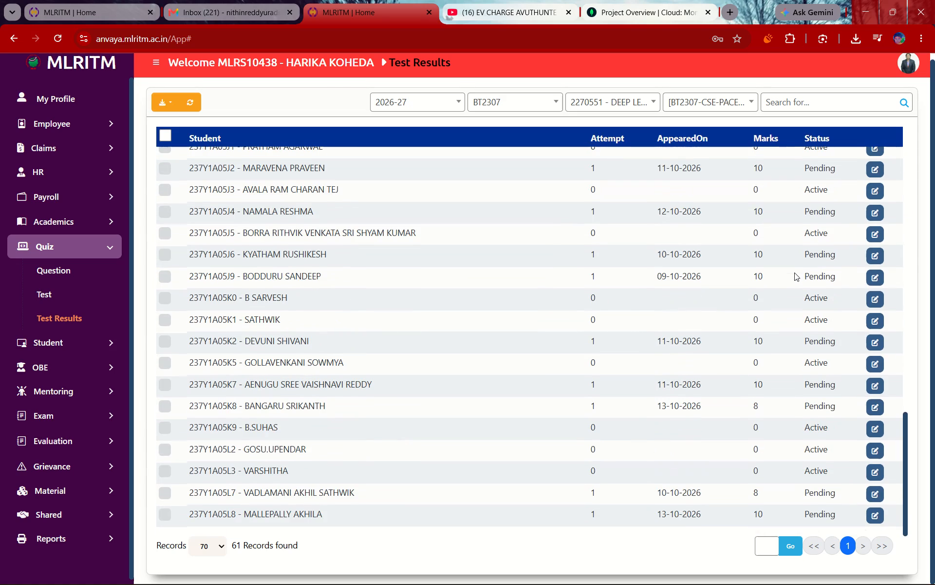
pyautogui.scroll(5, 794, 273)
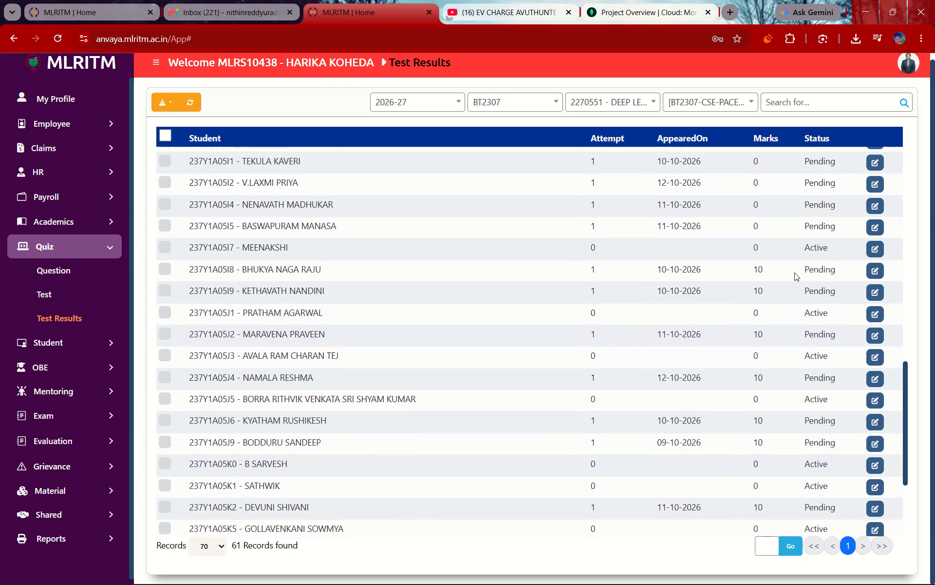
pyautogui.scroll(3, 794, 273)
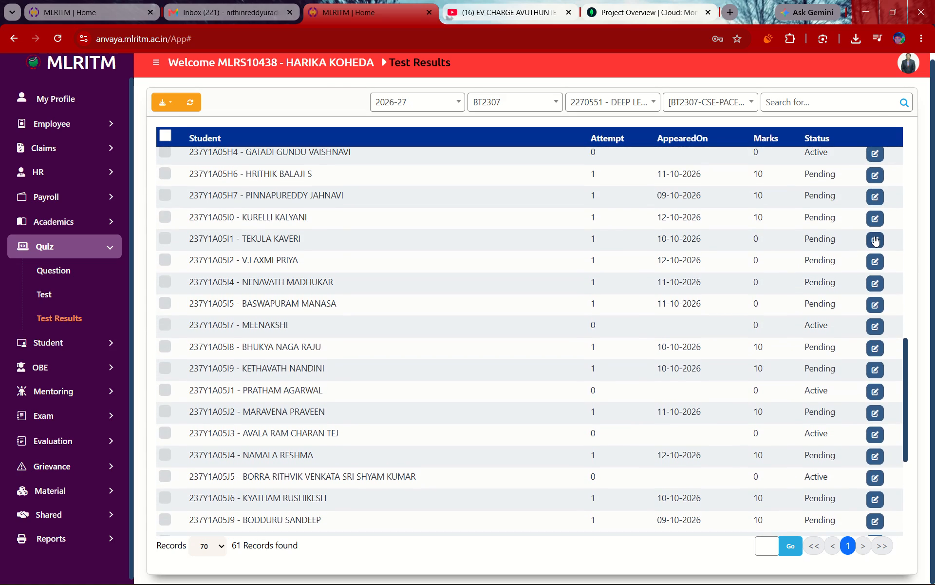
pyautogui.click(874, 236)
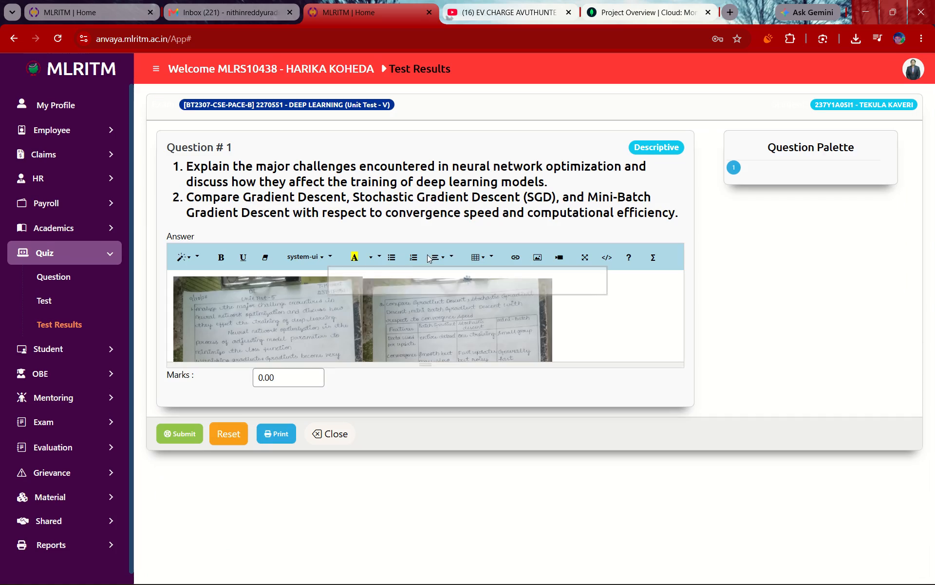
pyautogui.click(285, 384)
pyautogui.press('BackSpace')
pyautogui.write('10')
pyautogui.press('Return')
pyautogui.press('Return')
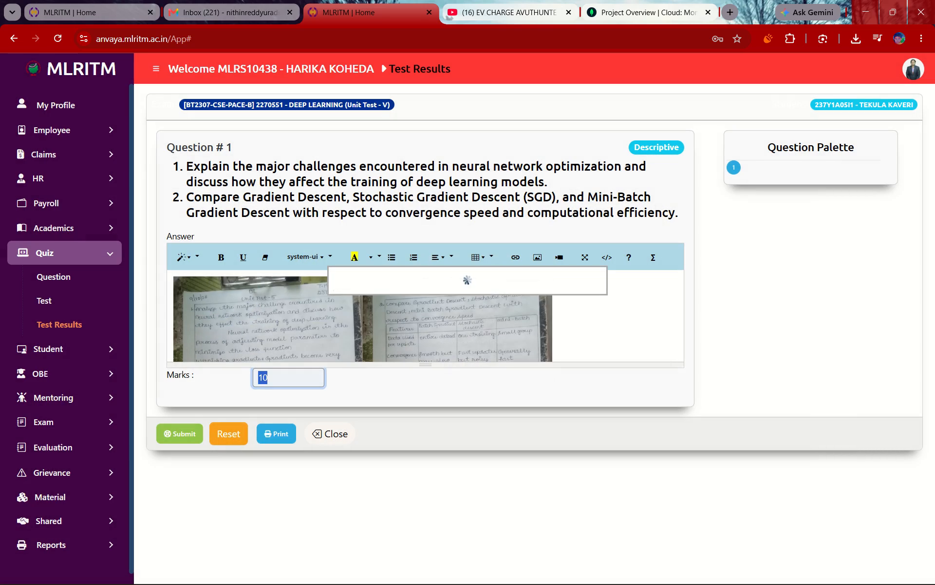
pyautogui.press('Return')
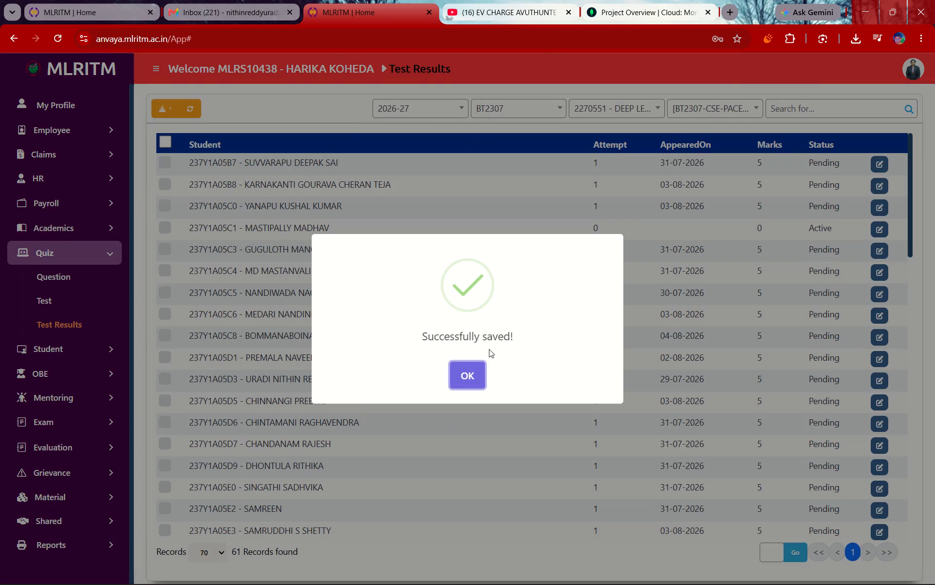
pyautogui.click(470, 364)
# Filter the test results to the BT2307-CSE-PACE-B Deep Learning Unit Test - V again.
pyautogui.click(707, 113)
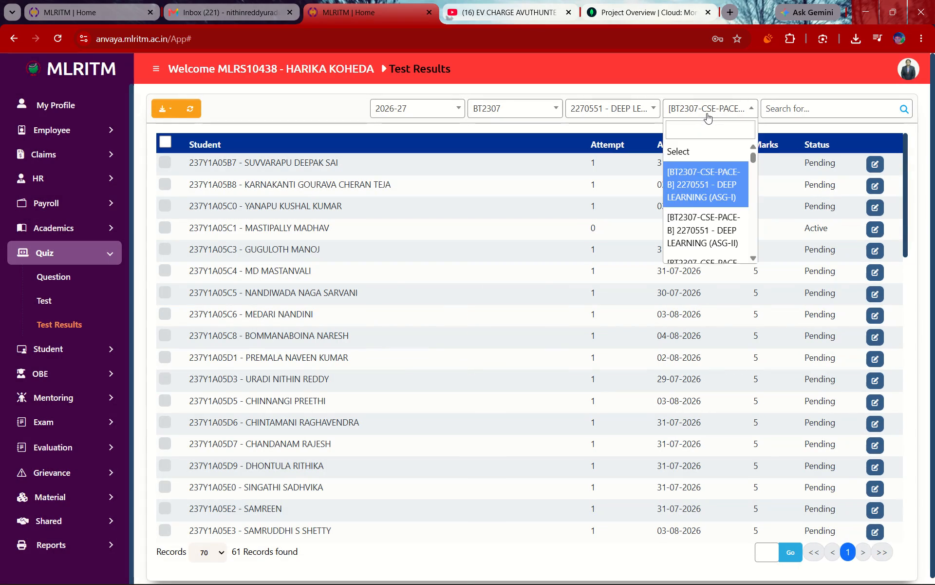
pyautogui.scroll(-19, 706, 177)
pyautogui.scroll(-6, 706, 177)
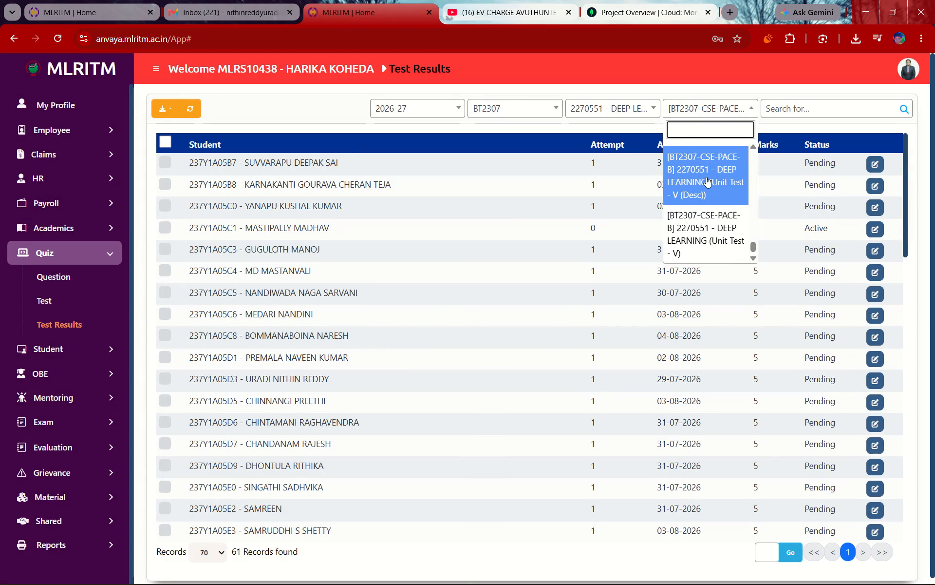
pyautogui.click(701, 240)
# Open the answer of the ungraded pending student dated 12-10-2026 directly below the one just graded, award 10 marks and submit it.
pyautogui.scroll(-16, 808, 313)
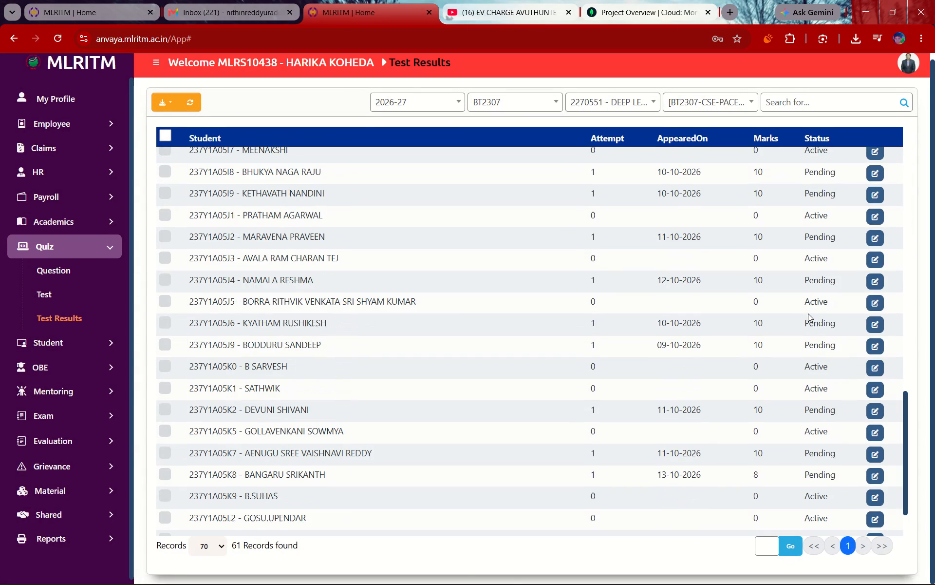
pyautogui.scroll(-7, 808, 313)
pyautogui.scroll(6, 808, 313)
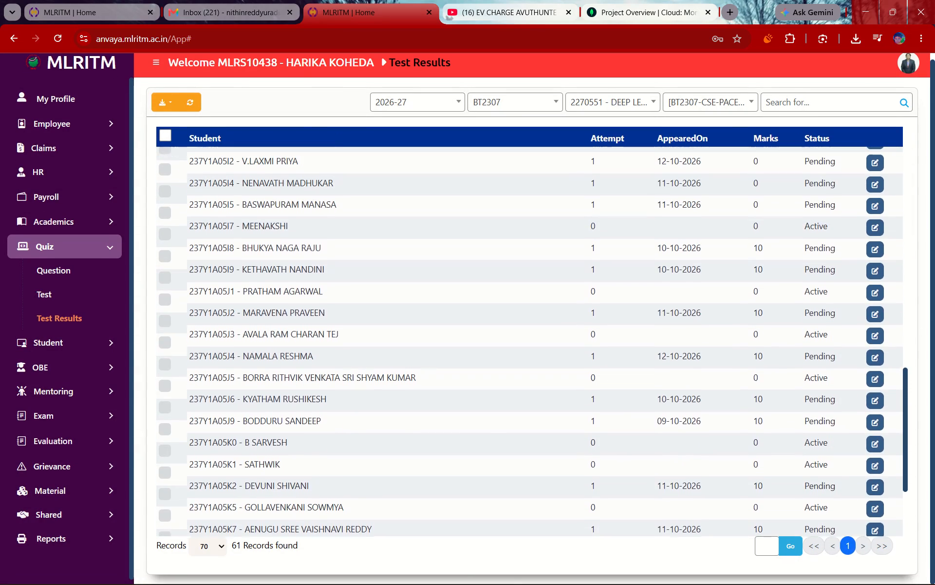
pyautogui.scroll(1, 808, 313)
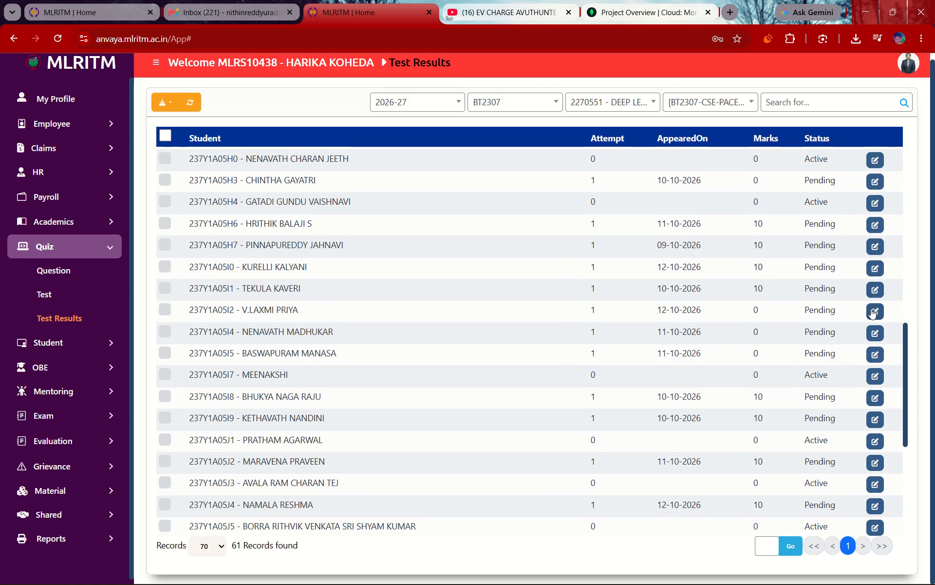
pyautogui.click(869, 307)
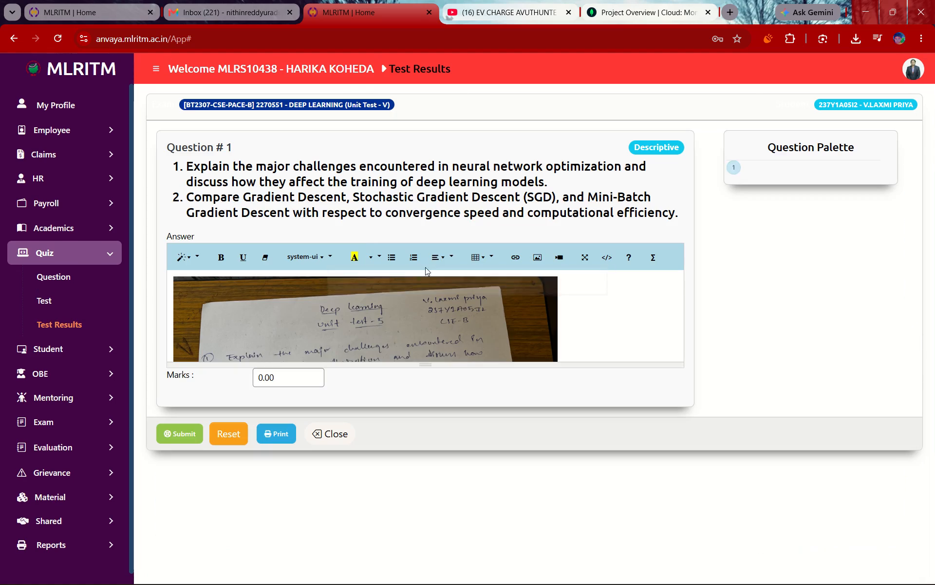
pyautogui.click(286, 389)
pyautogui.click(302, 381)
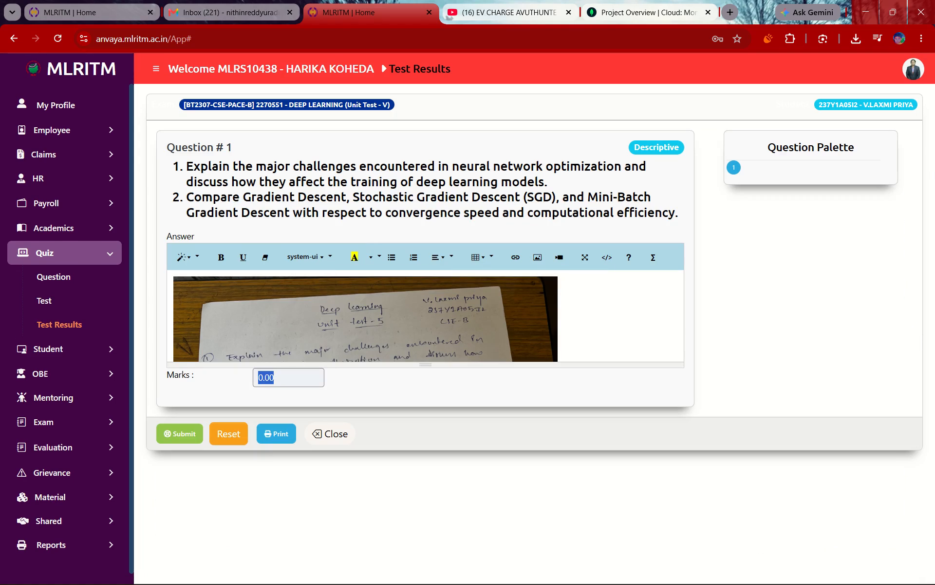
pyautogui.press('BackSpace')
pyautogui.write('10')
pyautogui.press('Return')
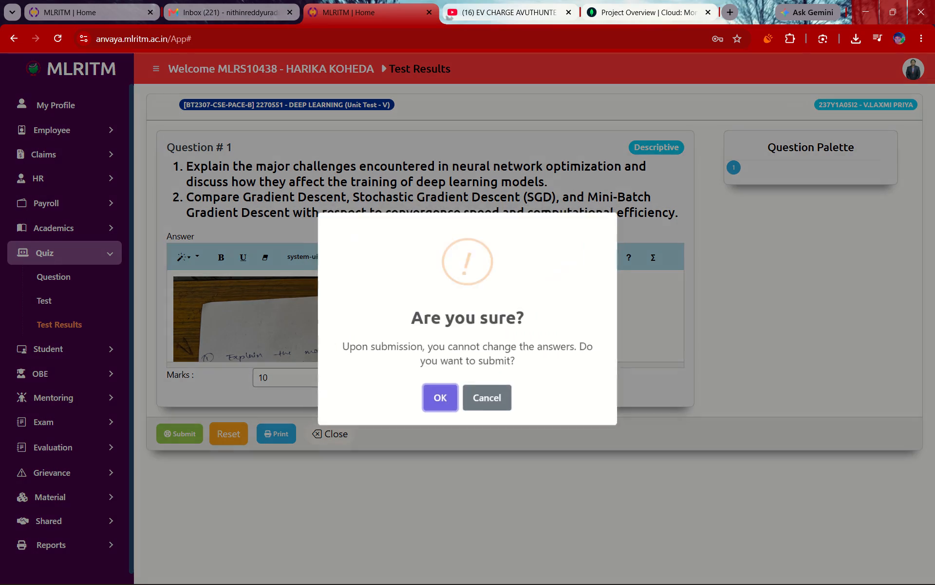
pyautogui.press('Return')
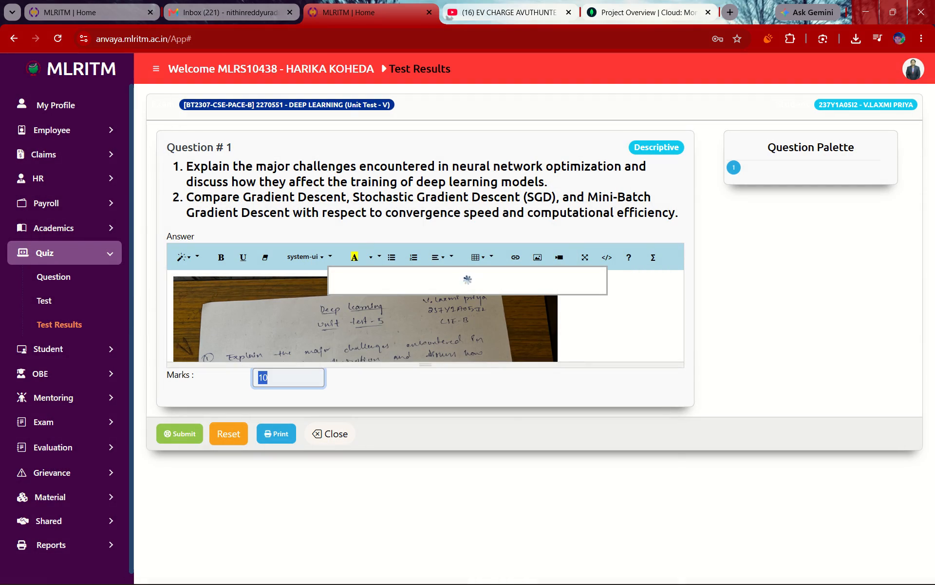
pyautogui.press('Return')
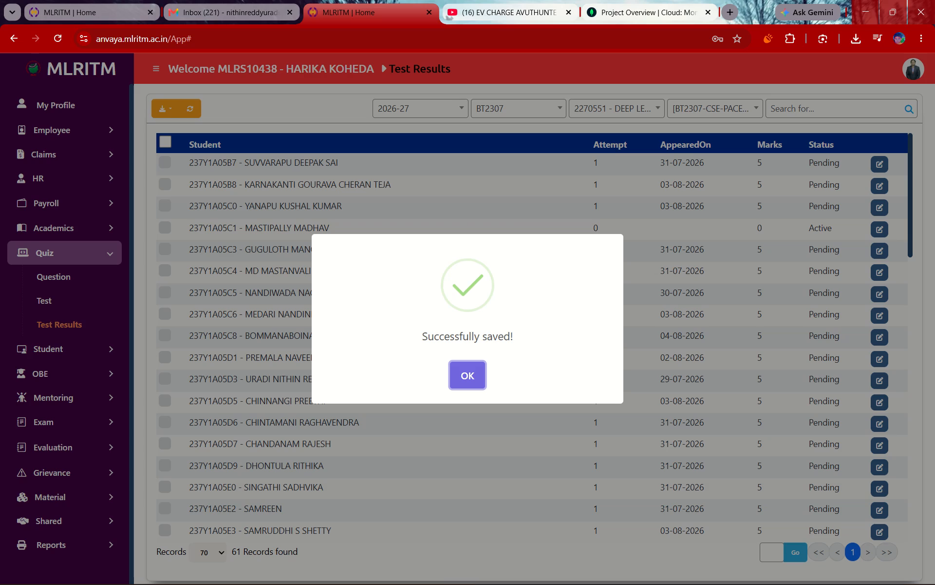
pyautogui.click(471, 377)
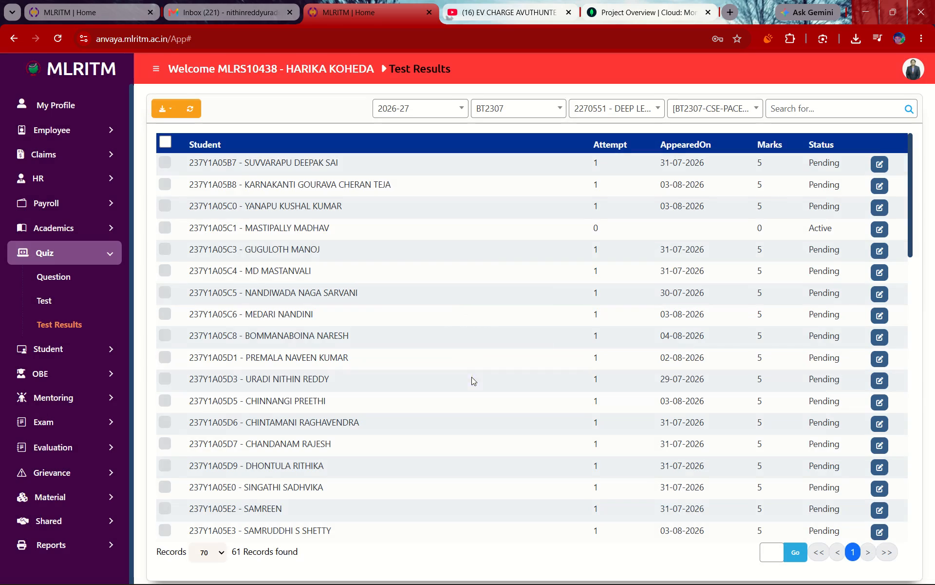
# Filter the test results back to the BT2307-CSE-PACE-B Deep Learning Unit Test - V.
pyautogui.scroll(-15, 622, 404)
pyautogui.click(721, 112)
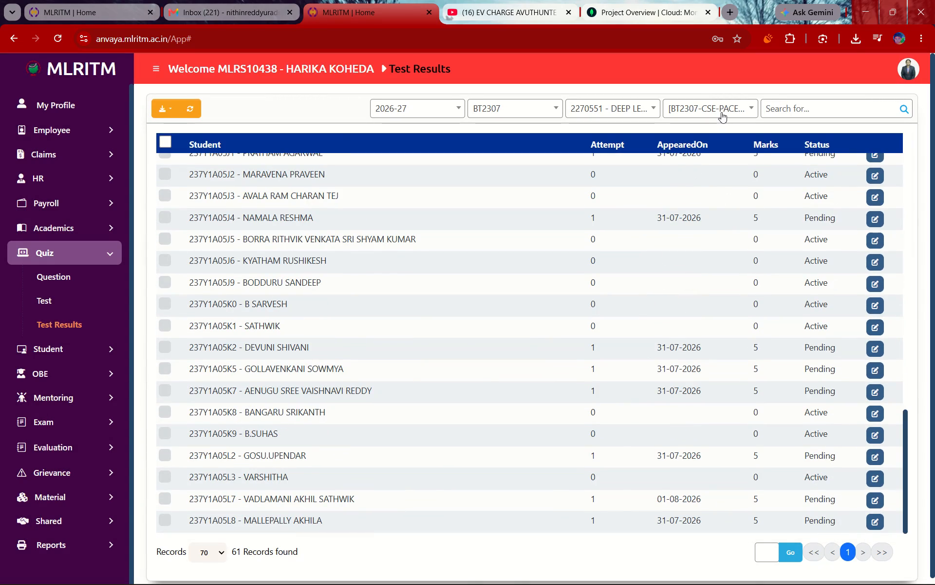
pyautogui.scroll(-14, 710, 207)
pyautogui.scroll(-8, 710, 207)
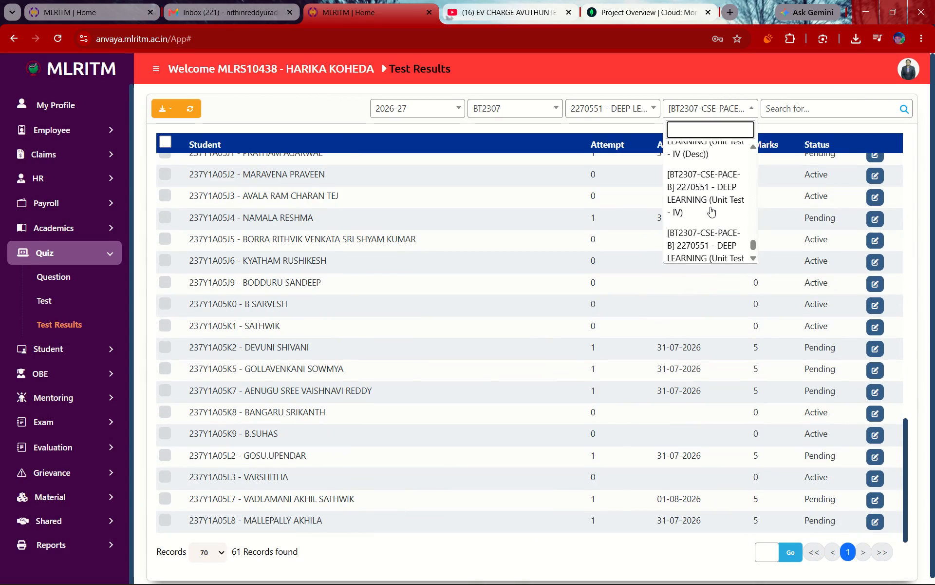
pyautogui.click(692, 242)
# Open the answer of the first of the two adjacent ungraded students dated 11-10-2026, award 10 marks and submit it.
pyautogui.scroll(-20, 788, 297)
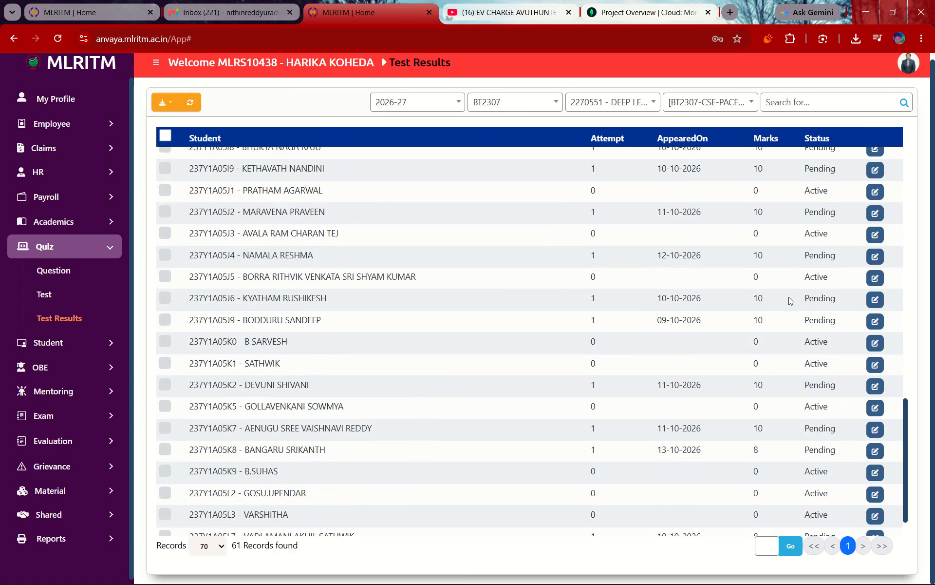
pyautogui.scroll(-5, 788, 297)
pyautogui.scroll(4, 788, 297)
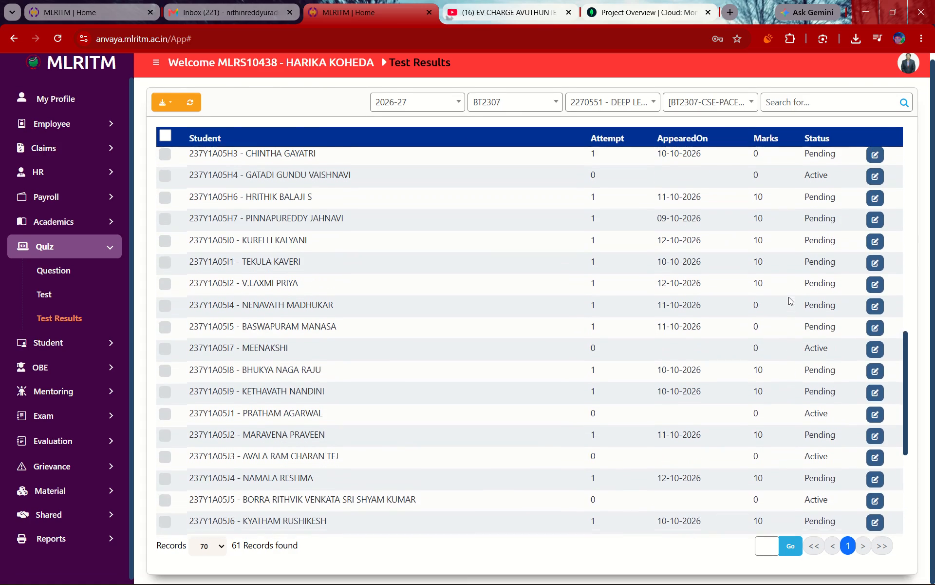
pyautogui.scroll(4, 788, 297)
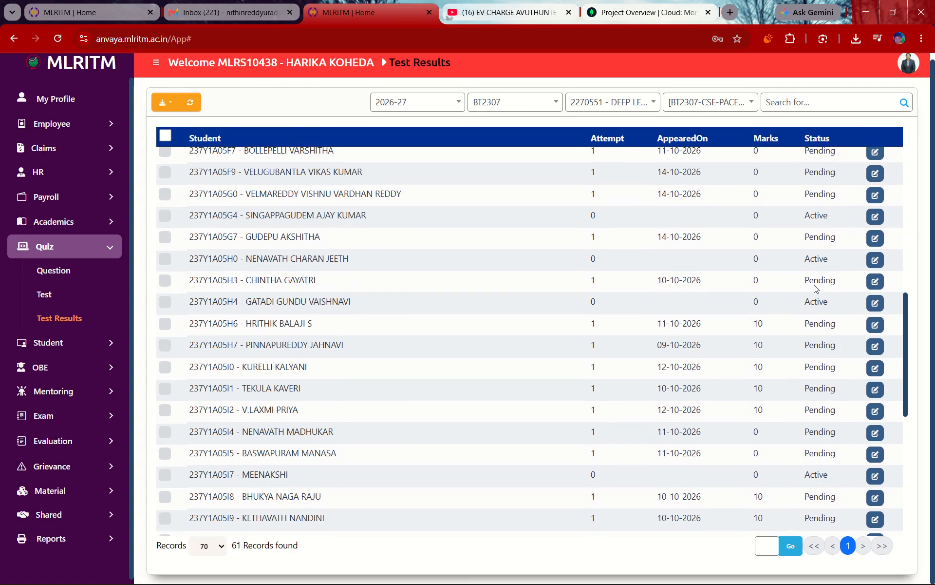
pyautogui.click(876, 434)
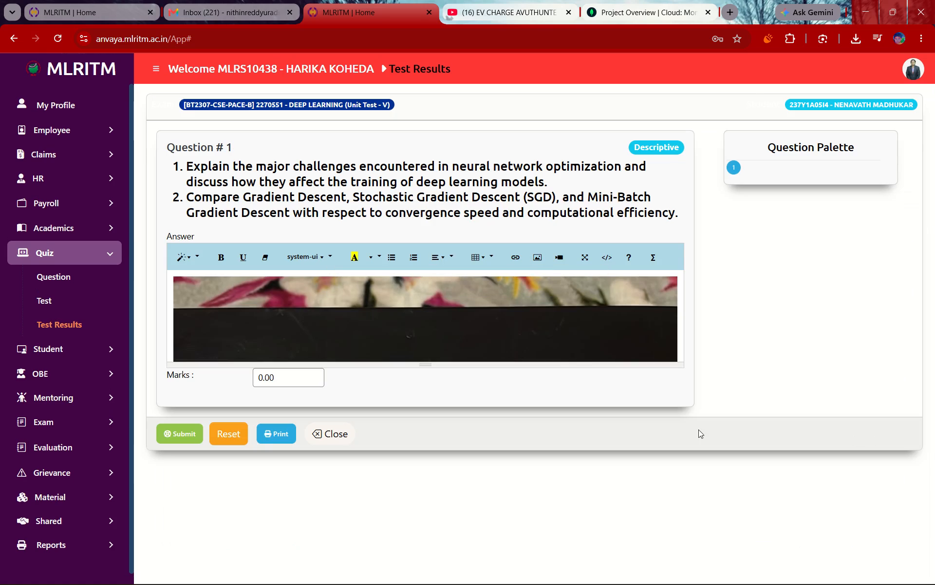
pyautogui.click(305, 385)
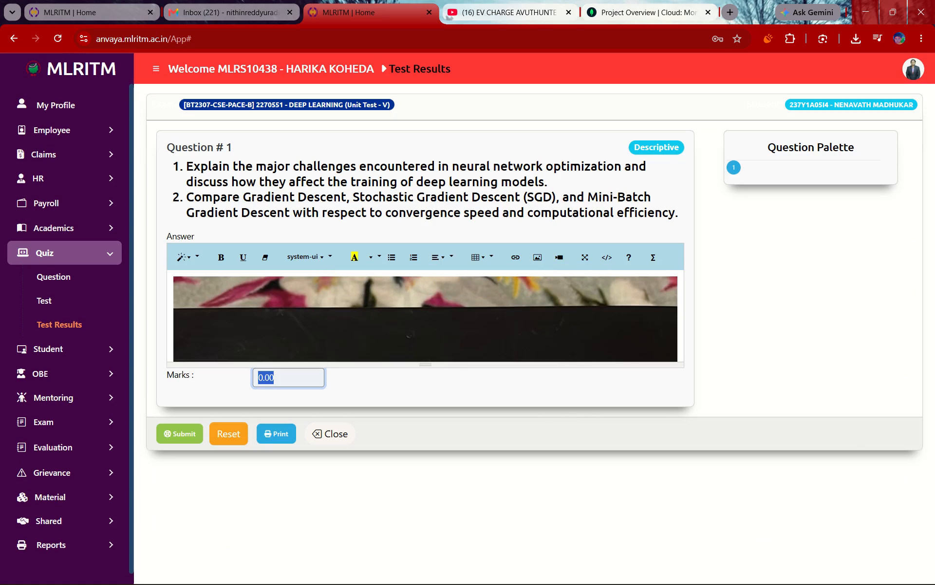
pyautogui.press('BackSpace')
pyautogui.write('10')
pyautogui.press('Return')
pyautogui.press('Return')
pyautogui.press('Return')
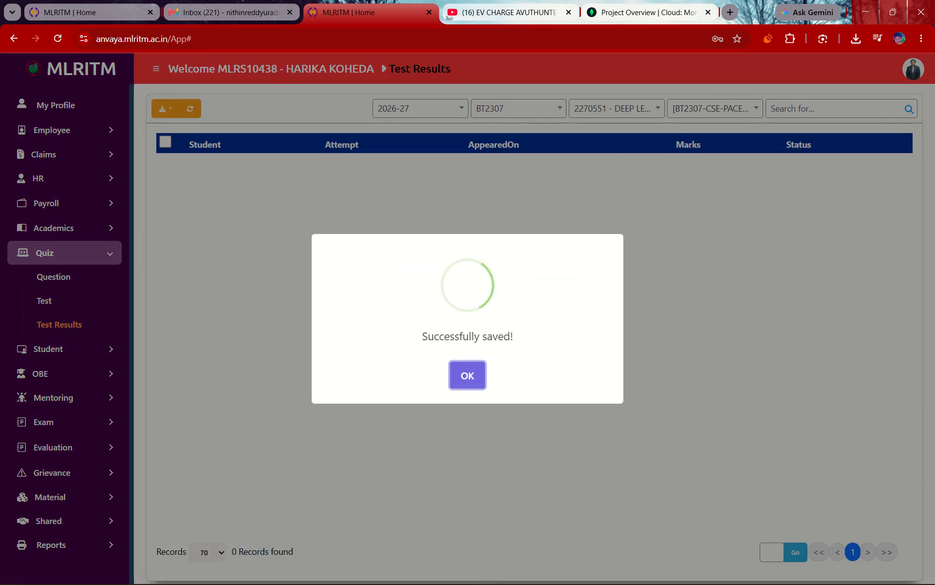
pyautogui.click(465, 363)
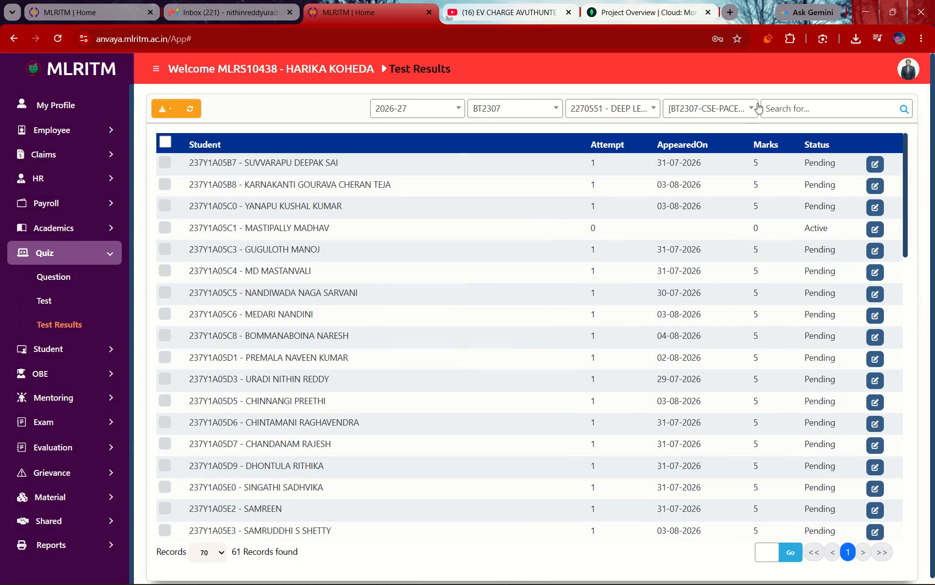
# Filter the test results to the BT2307-CSE-PACE-B Deep Learning Unit Test - V again.
pyautogui.click(749, 104)
pyautogui.scroll(-14, 714, 209)
pyautogui.scroll(-7, 714, 209)
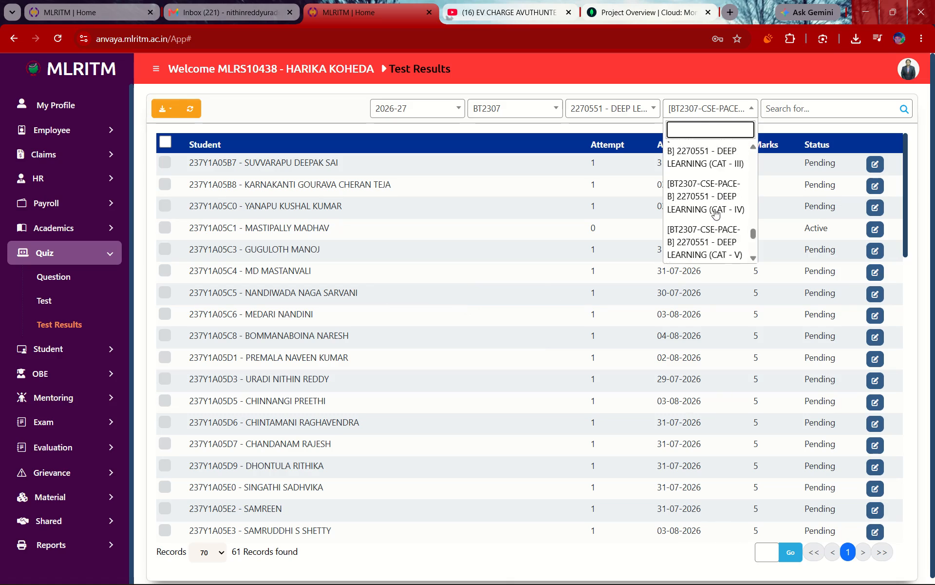
pyautogui.scroll(-7, 714, 209)
pyautogui.click(673, 238)
# Open the answer of the pending student dated 11-10-2026 directly below the one just graded, award 10 marks and submit it.
pyautogui.scroll(-3, 747, 346)
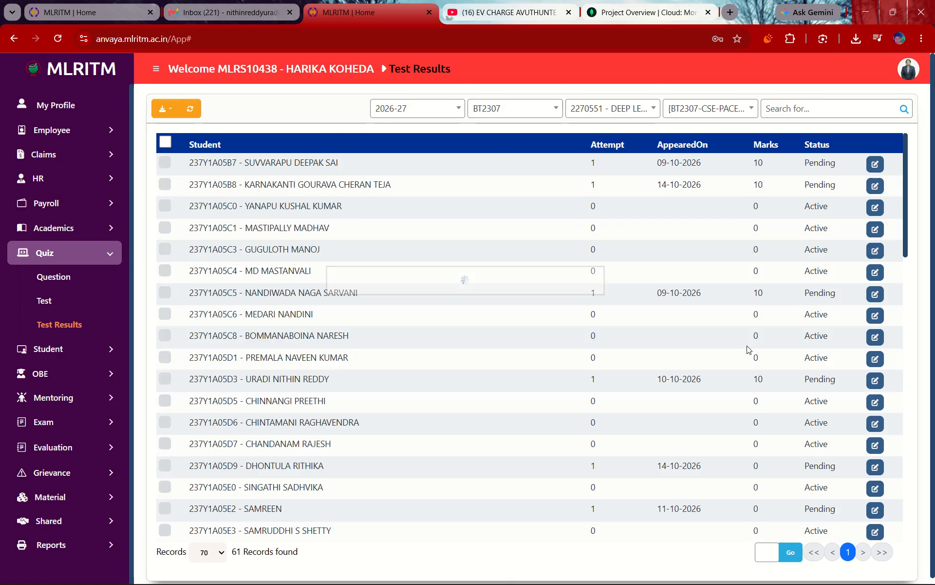
pyautogui.scroll(-20, 747, 346)
pyautogui.scroll(-1, 747, 346)
pyautogui.scroll(2, 747, 346)
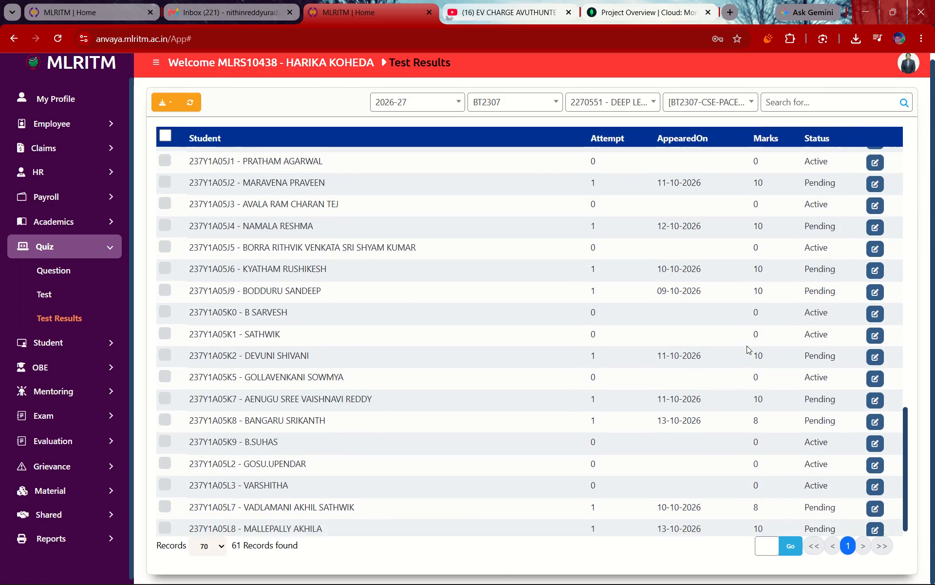
pyautogui.scroll(4, 747, 346)
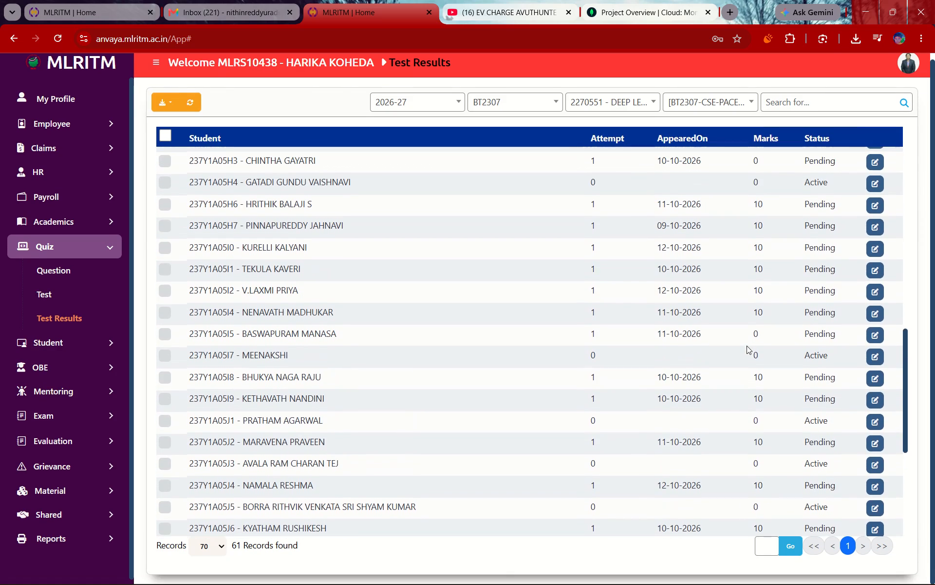
pyautogui.scroll(1, 747, 346)
pyautogui.click(867, 335)
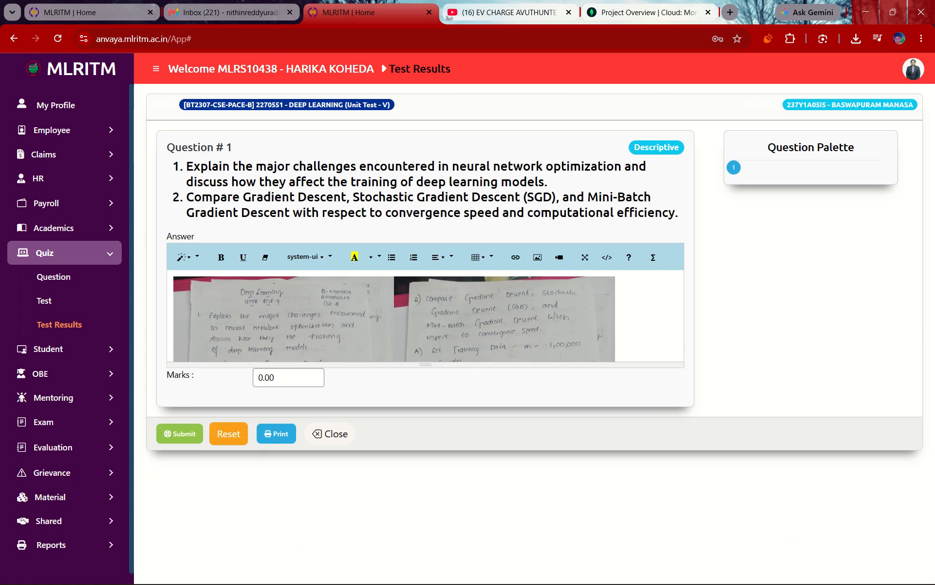
pyautogui.click(312, 375)
pyautogui.press('BackSpace')
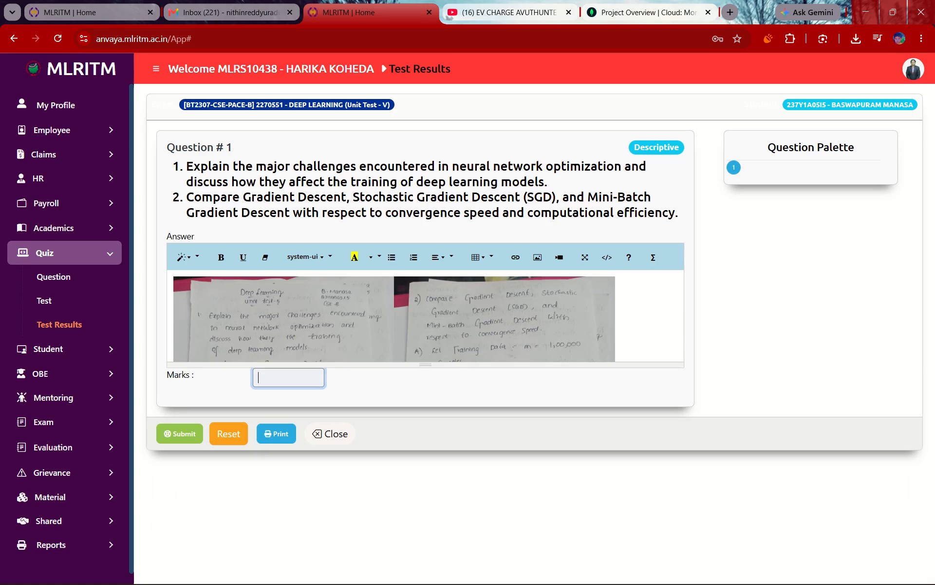
pyautogui.write('10')
pyautogui.press('Return')
pyautogui.press('Return')
pyautogui.press('Return')
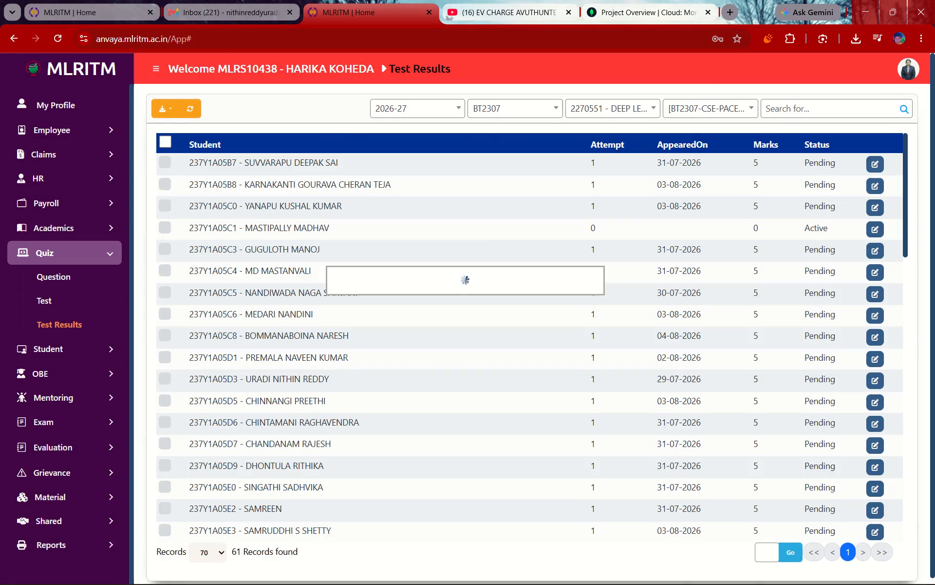
# Filter the test results to the BT2307-CSE-PACE-B Deep Learning Unit Test - V.
pyautogui.moveTo(699, 106); pyautogui.dragTo(698, 207)
pyautogui.scroll(-7, 698, 207)
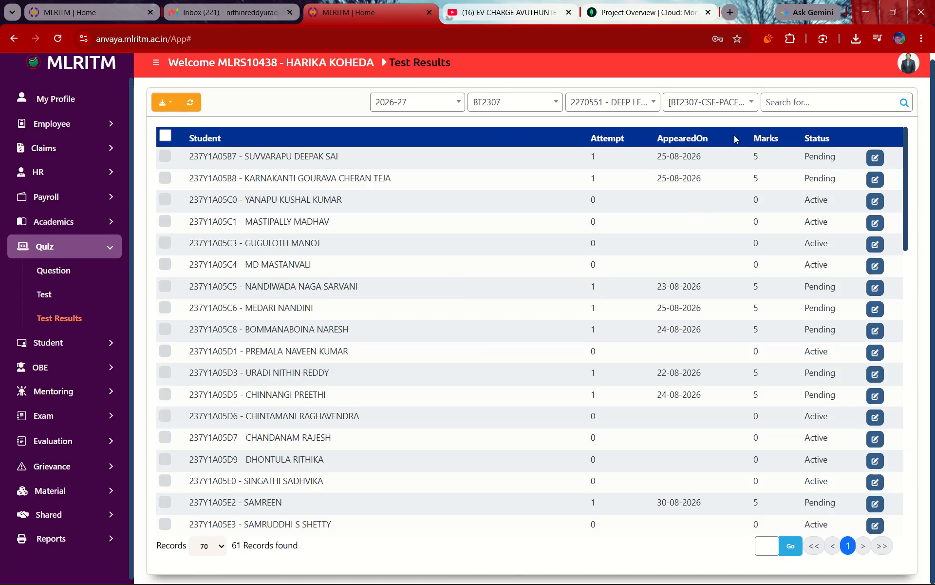
pyautogui.click(727, 103)
pyautogui.scroll(-20, 718, 181)
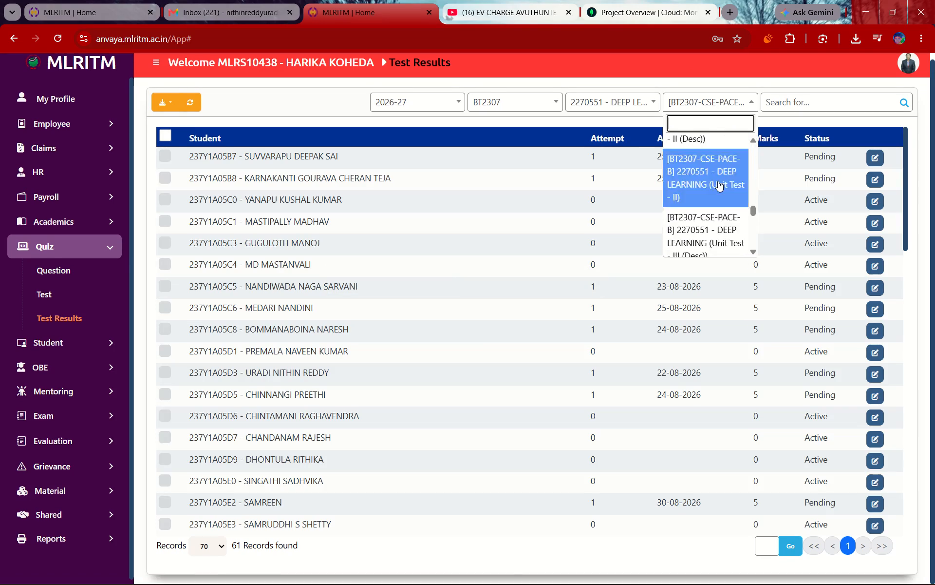
pyautogui.scroll(-3, 718, 181)
pyautogui.click(711, 214)
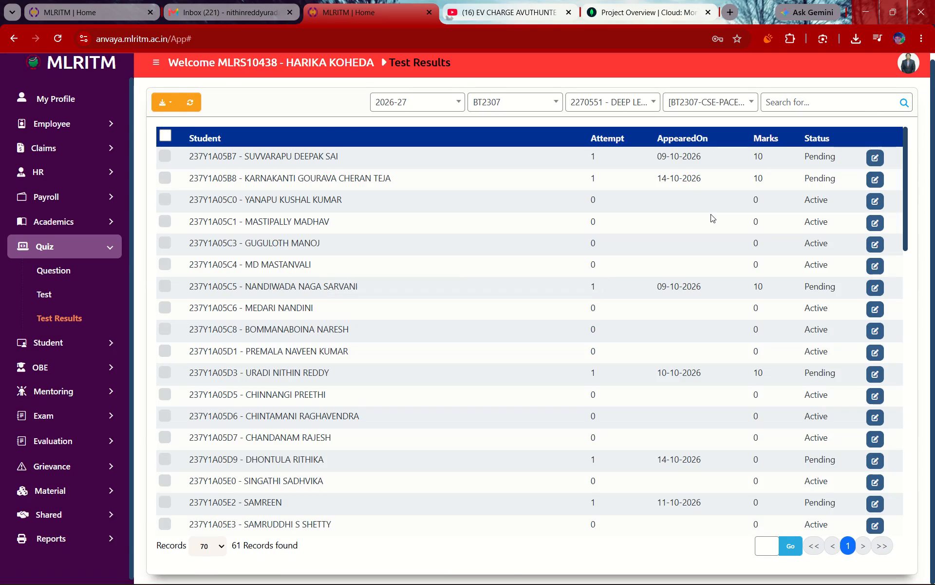
# Open the answer of the topmost pending student still at 0 marks, dated 14-10-2026.
pyautogui.scroll(-20, 711, 214)
pyautogui.scroll(-1, 711, 214)
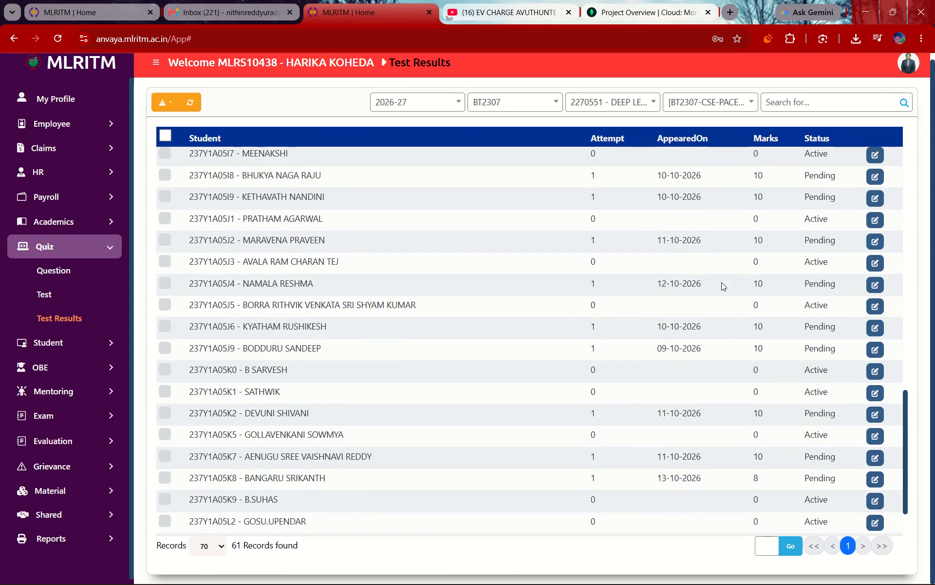
pyautogui.scroll(6, 722, 284)
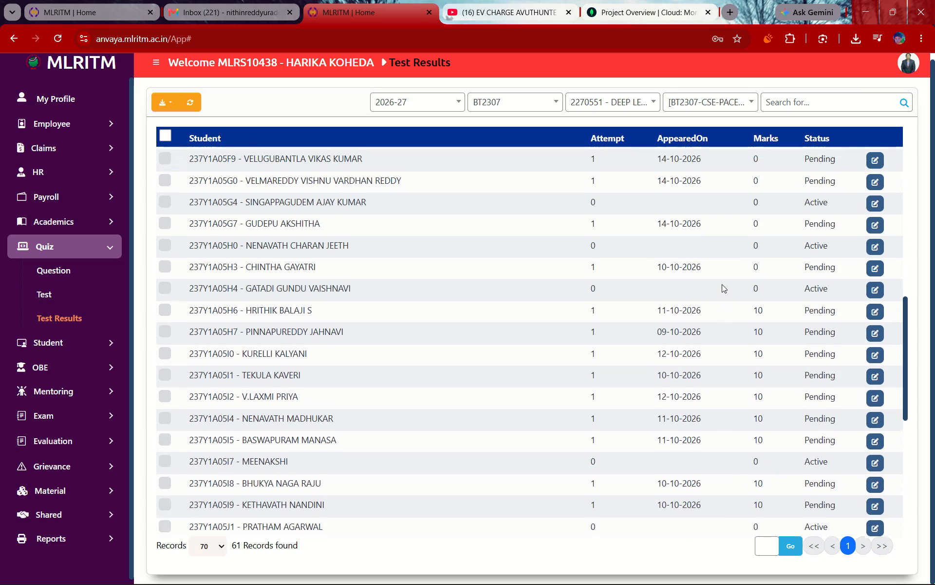
pyautogui.scroll(5, 722, 284)
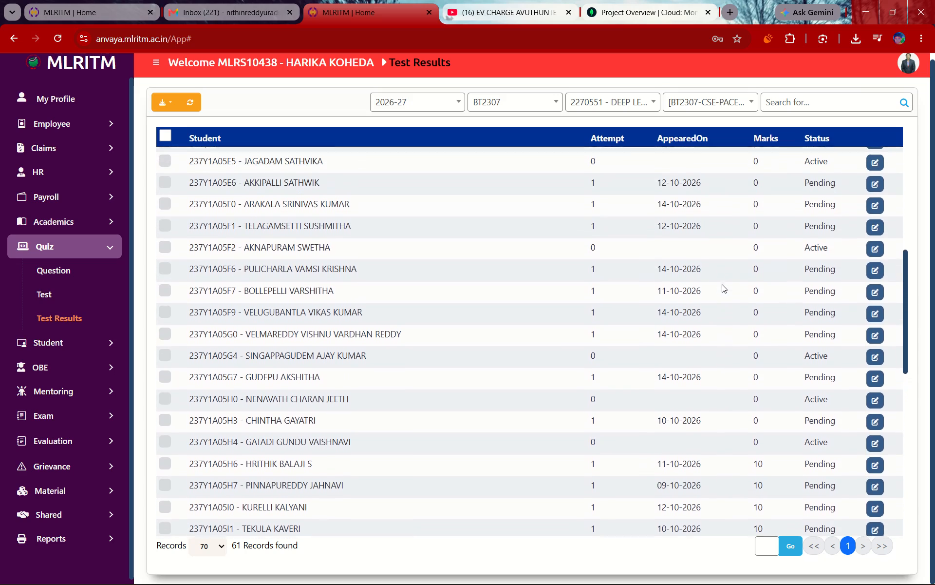
pyautogui.scroll(6, 722, 284)
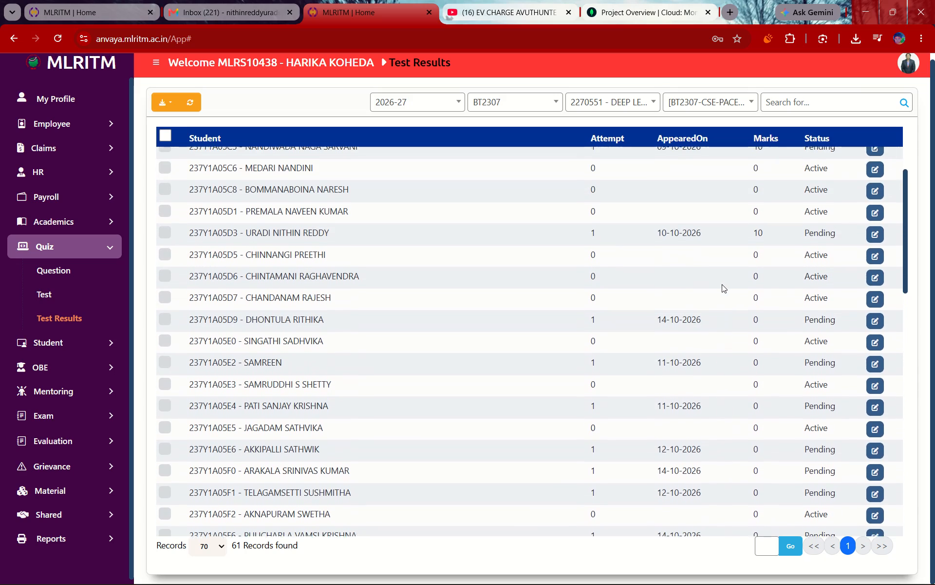
pyautogui.scroll(1, 722, 284)
pyautogui.click(872, 325)
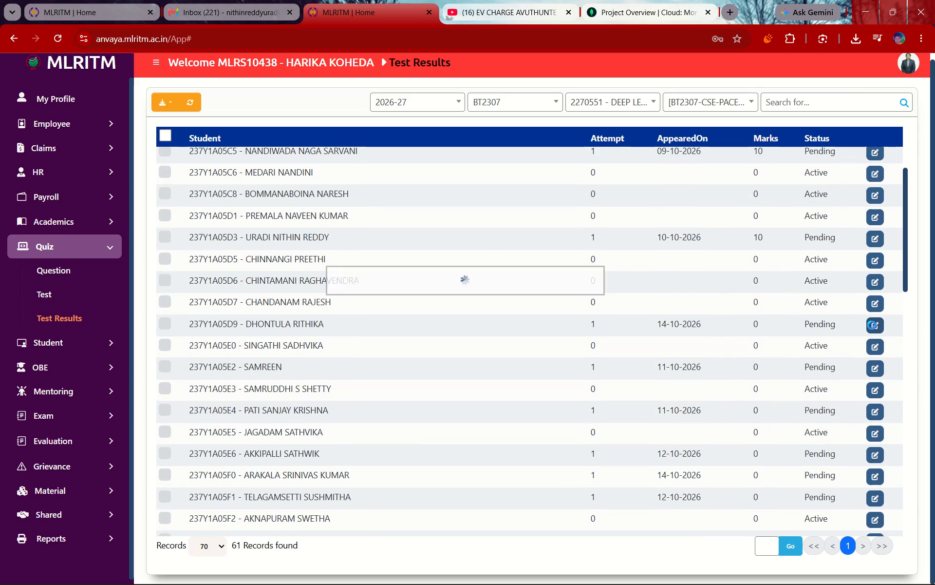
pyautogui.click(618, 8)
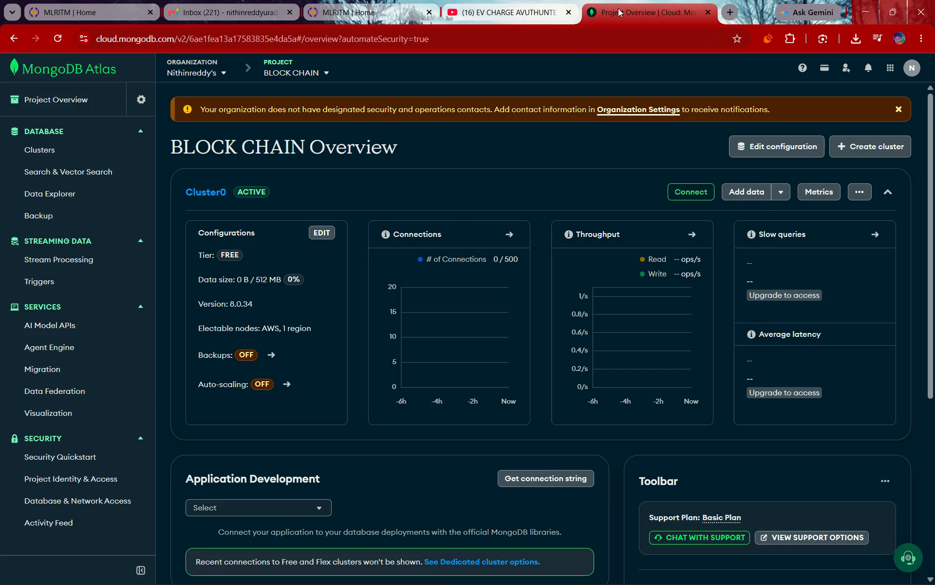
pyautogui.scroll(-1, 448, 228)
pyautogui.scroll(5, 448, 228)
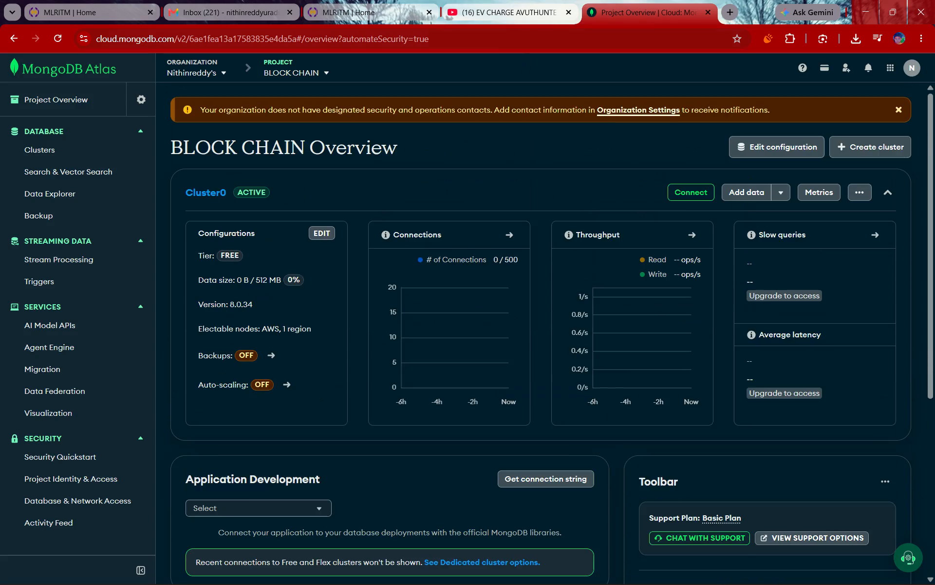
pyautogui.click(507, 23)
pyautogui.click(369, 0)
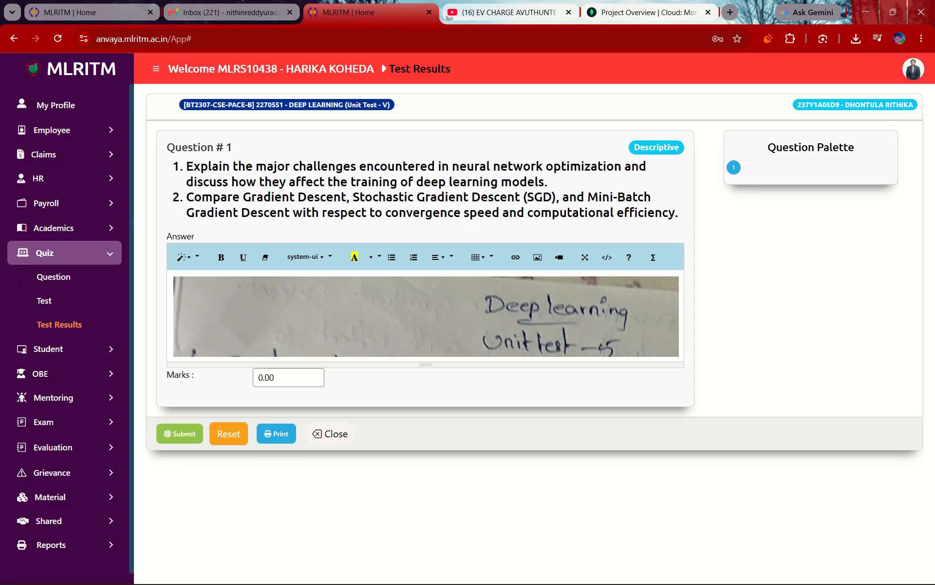
# Award 10 marks to the opened Unit Test - V answer and submit it.
pyautogui.click(287, 378)
pyautogui.press('BackSpace')
pyautogui.write('10')
pyautogui.press('Return')
pyautogui.press('Return')
pyautogui.press('Return')
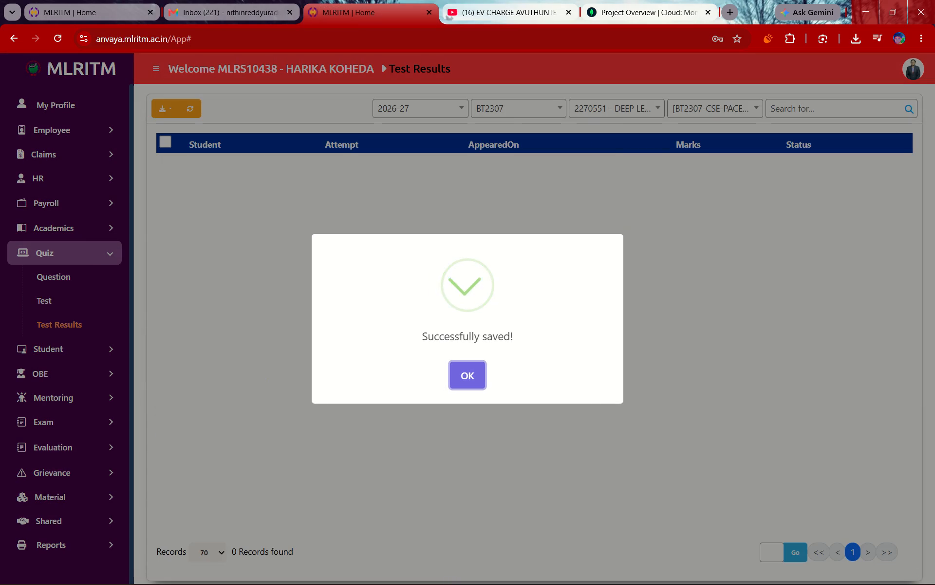
pyautogui.click(464, 385)
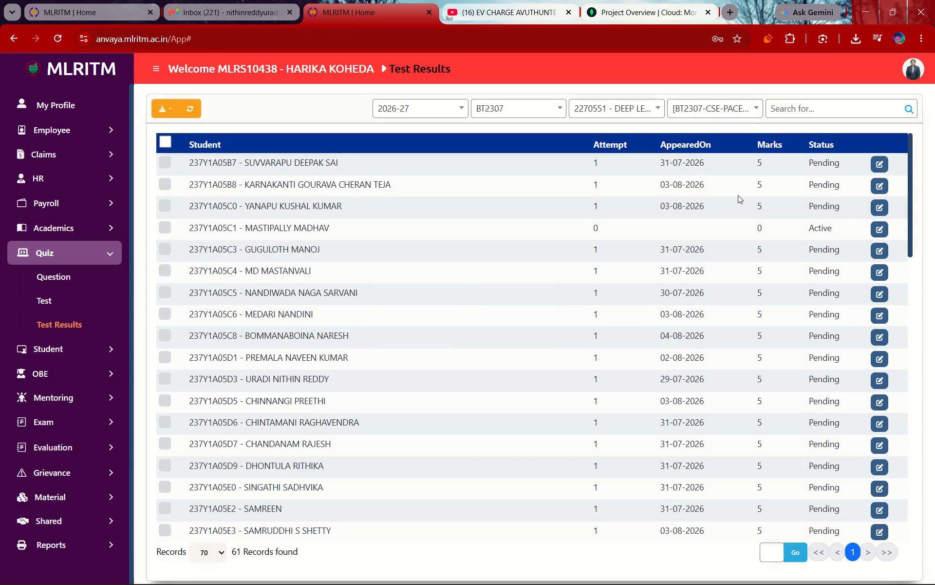
# Filter the test results back to the BT2307-CSE-PACE-B Deep Learning Unit Test - V.
pyautogui.click(733, 114)
pyautogui.scroll(-15, 716, 219)
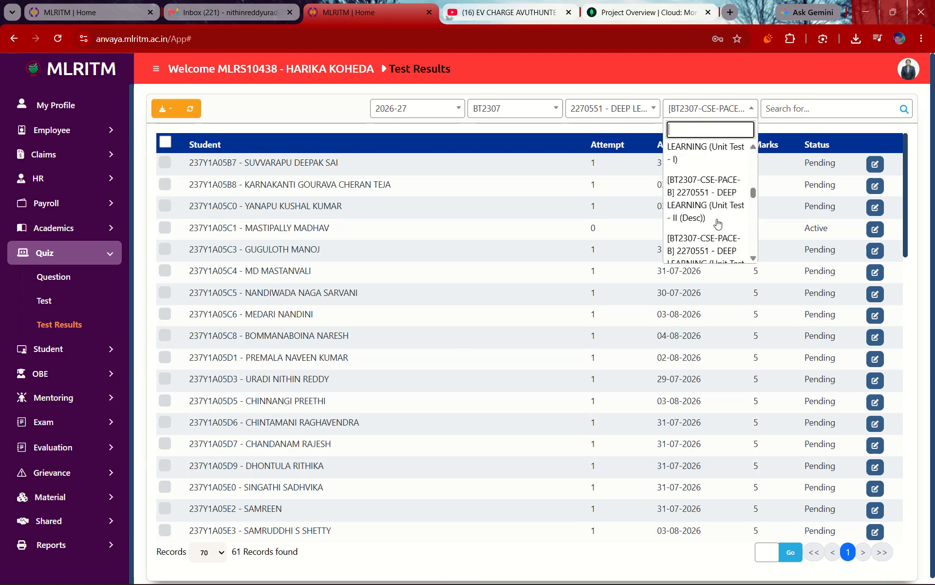
pyautogui.scroll(-7, 716, 219)
pyautogui.click(688, 229)
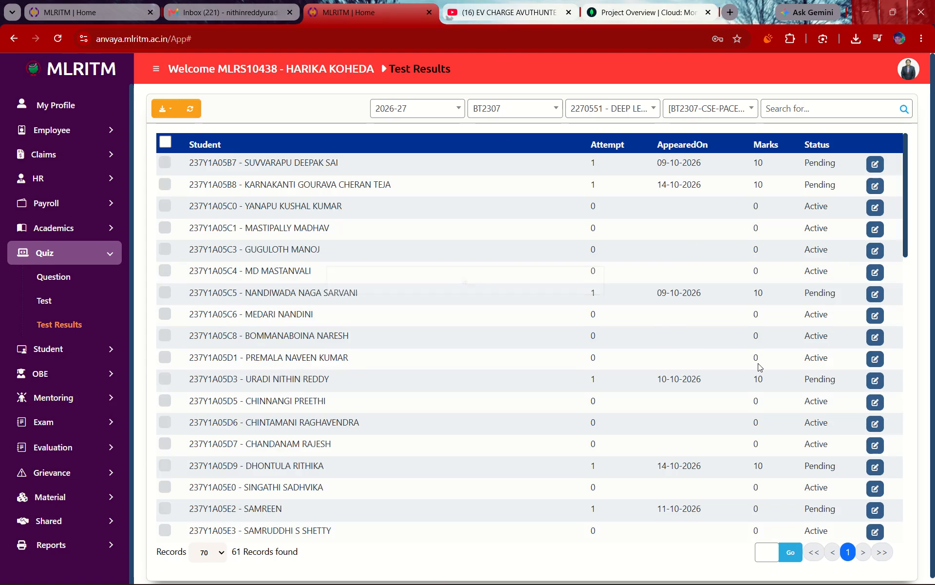
# Look through the Unit Test - V results for the next pending student still at 0 marks.
pyautogui.scroll(-16, 758, 363)
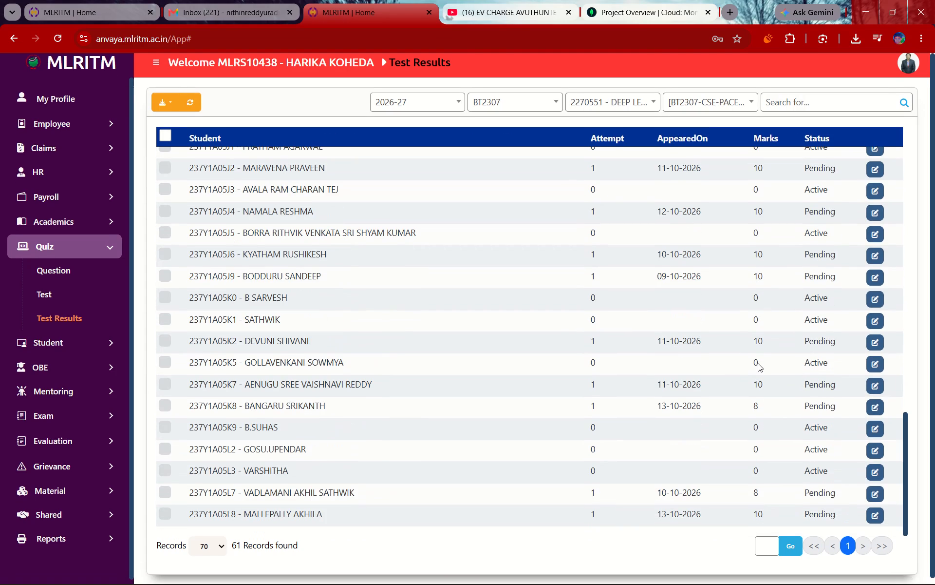
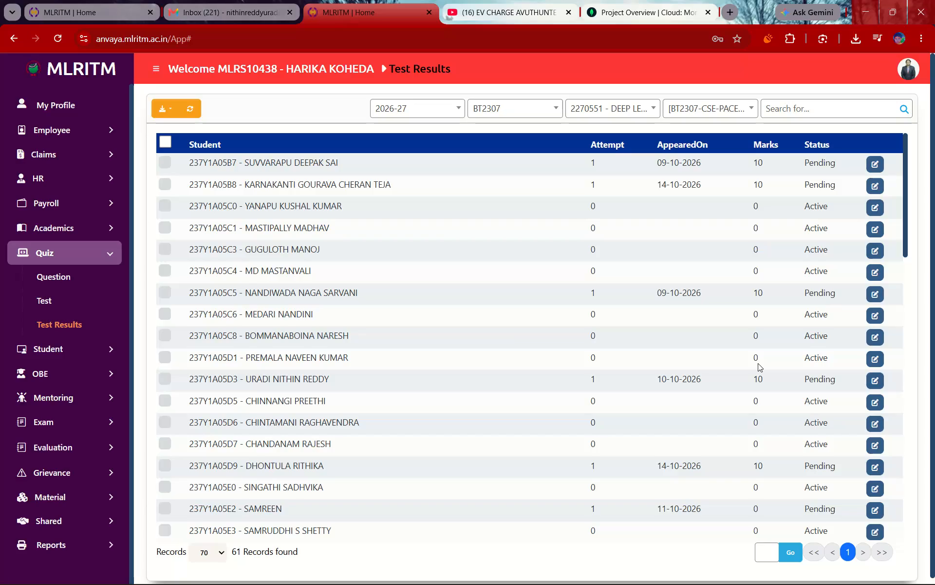
# Open the answer of the topmost pending student still at 0 marks, dated 11-10-2026.
pyautogui.scroll(-1, 758, 363)
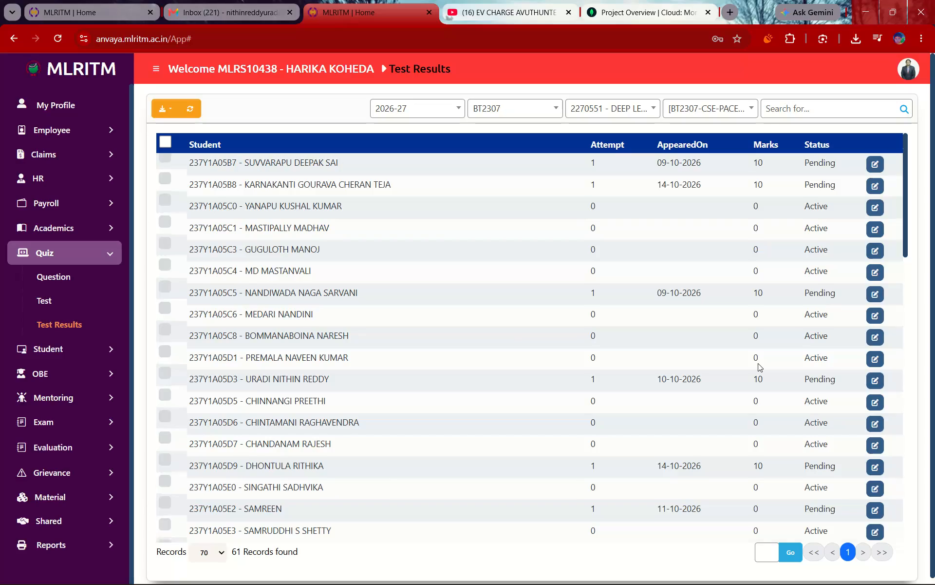
pyautogui.scroll(-3, 758, 363)
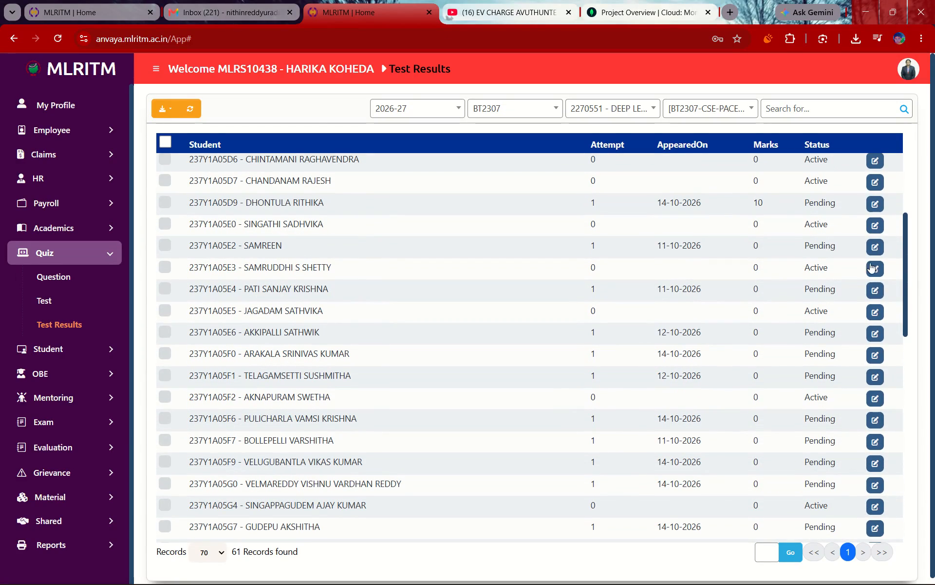
pyautogui.click(878, 244)
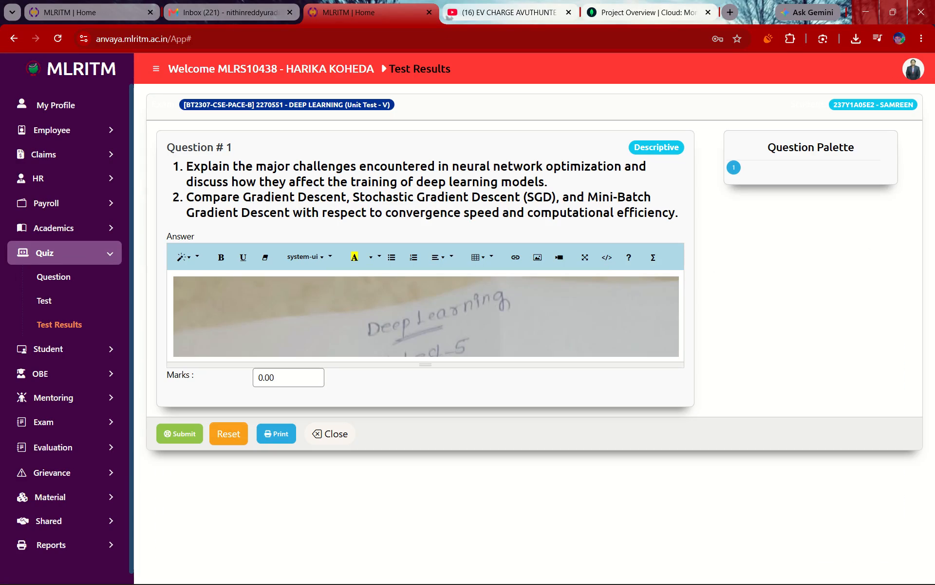
# Award 10 marks to the opened Unit Test - V answer and submit it.
pyautogui.click(292, 376)
pyautogui.press('BackSpace')
pyautogui.write('10')
pyautogui.press('Return')
pyautogui.press('Return')
pyautogui.press('Return')
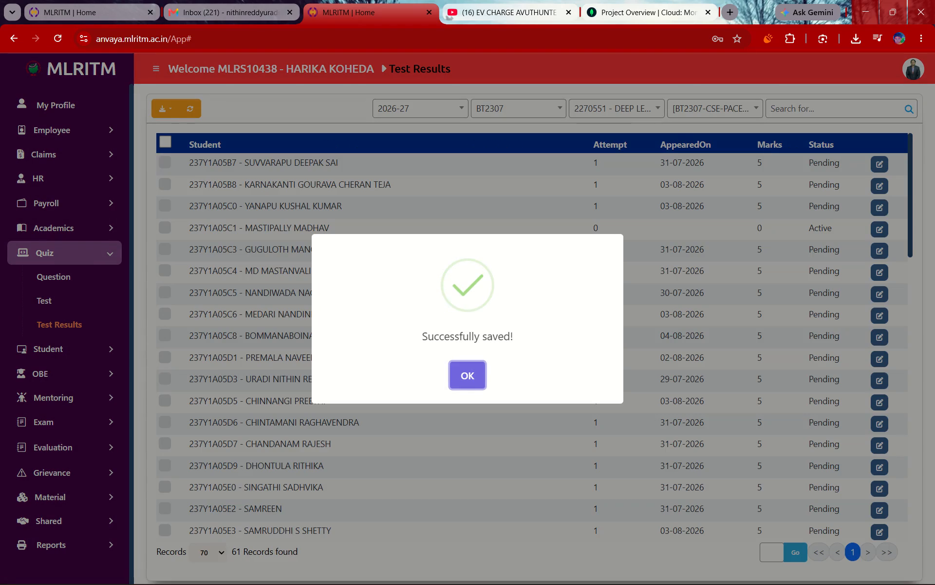
pyautogui.click(455, 379)
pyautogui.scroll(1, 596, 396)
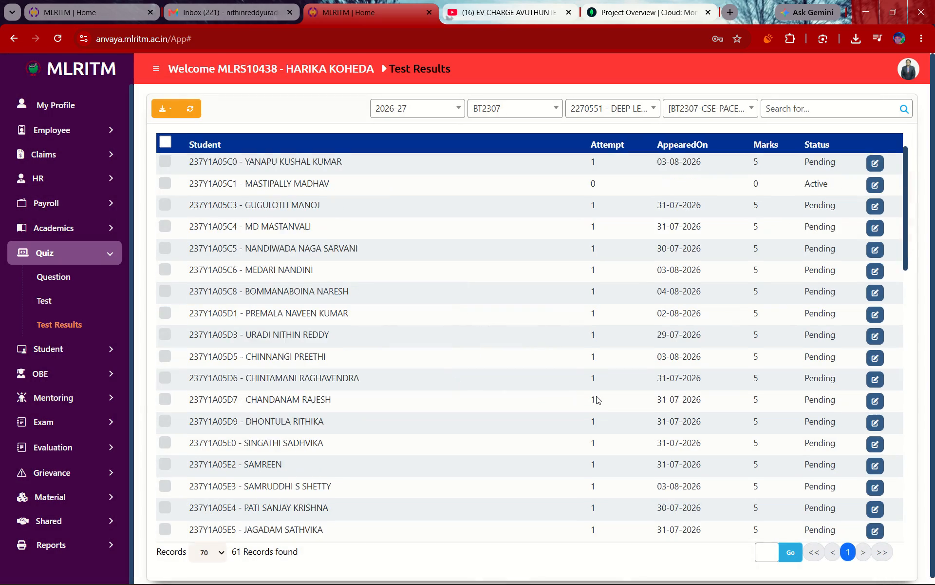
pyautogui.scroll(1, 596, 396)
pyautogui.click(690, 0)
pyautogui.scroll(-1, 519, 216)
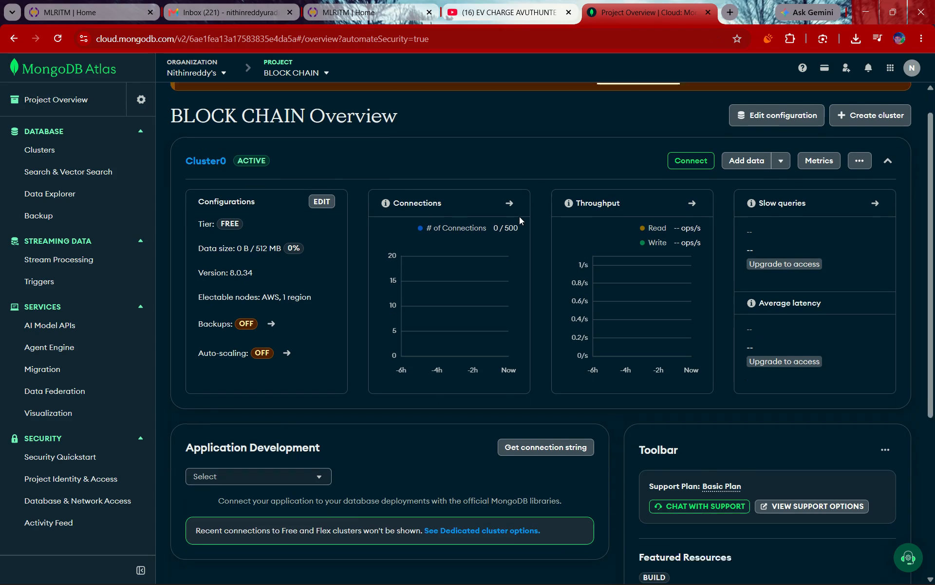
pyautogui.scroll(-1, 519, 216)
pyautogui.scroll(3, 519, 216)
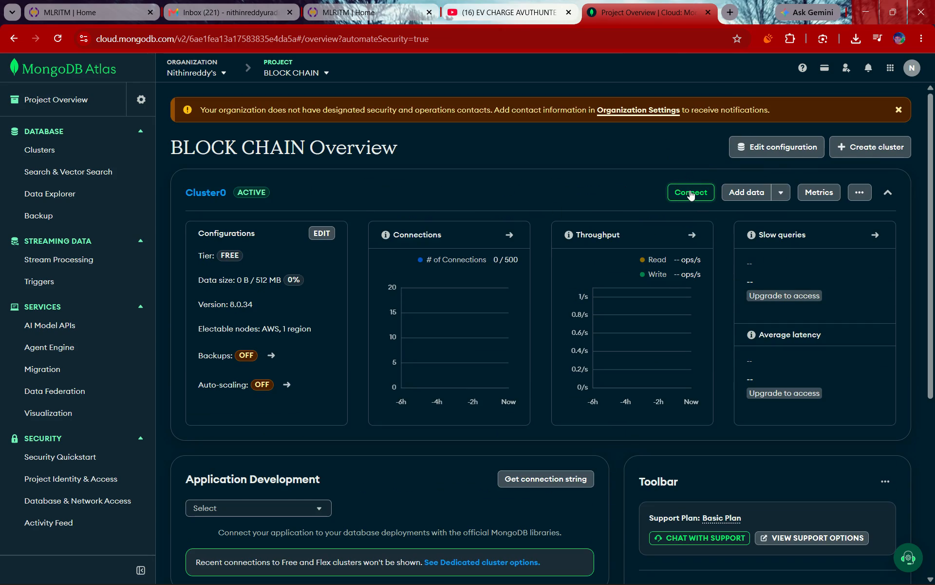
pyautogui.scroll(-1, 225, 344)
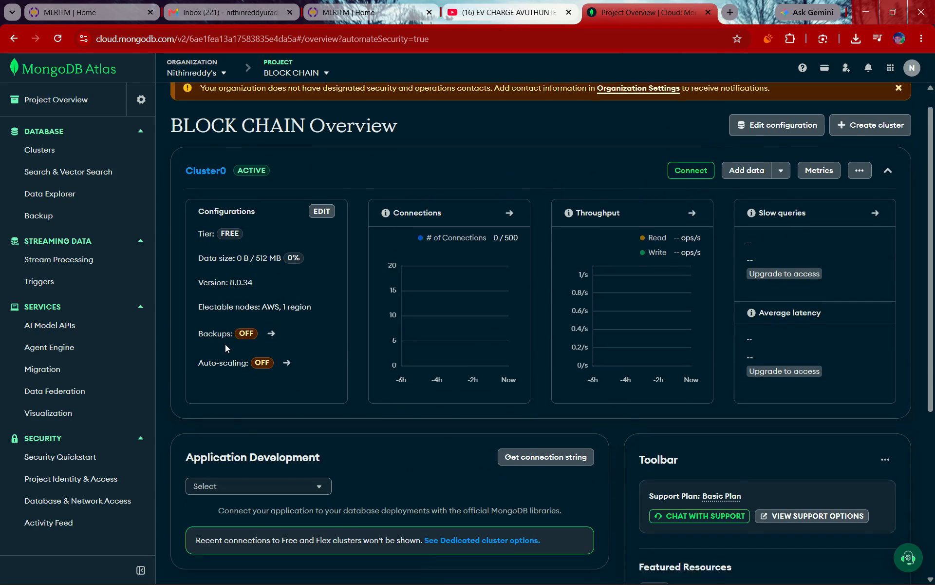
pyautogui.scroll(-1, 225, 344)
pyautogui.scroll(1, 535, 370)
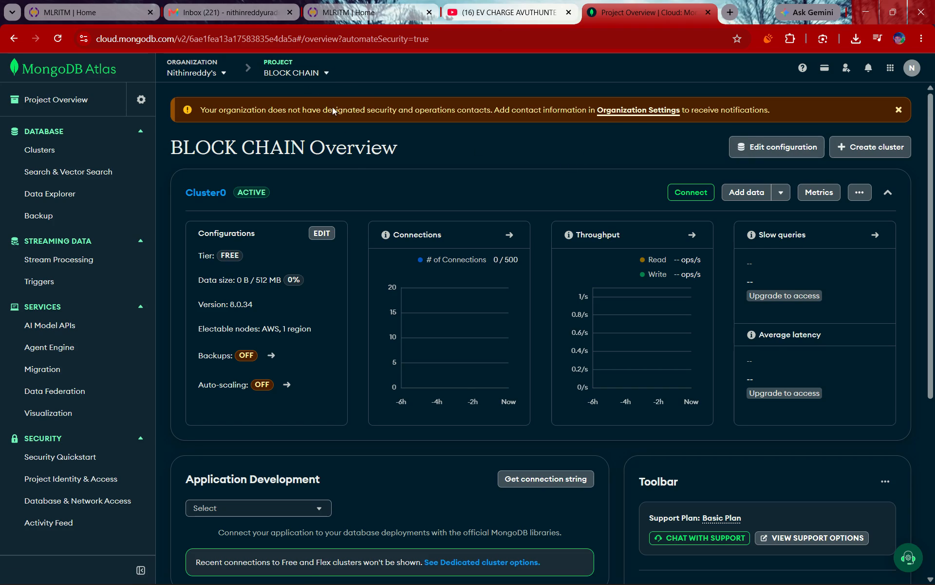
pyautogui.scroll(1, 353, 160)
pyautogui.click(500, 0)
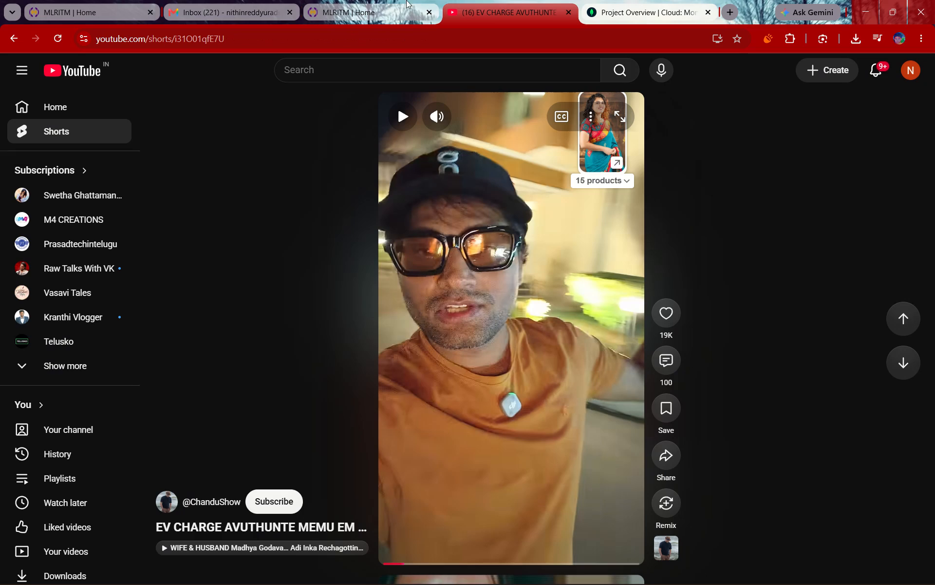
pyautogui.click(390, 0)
# Filter the test results back to the BT2307-CSE-PACE-B Deep Learning Unit Test - V.
pyautogui.scroll(-13, 508, 247)
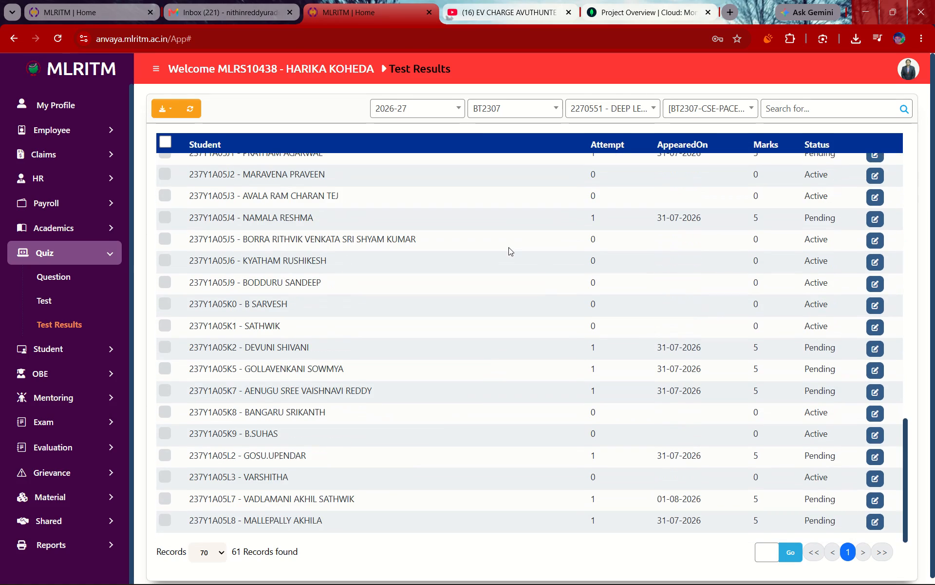
pyautogui.scroll(-1, 508, 247)
pyautogui.click(692, 94)
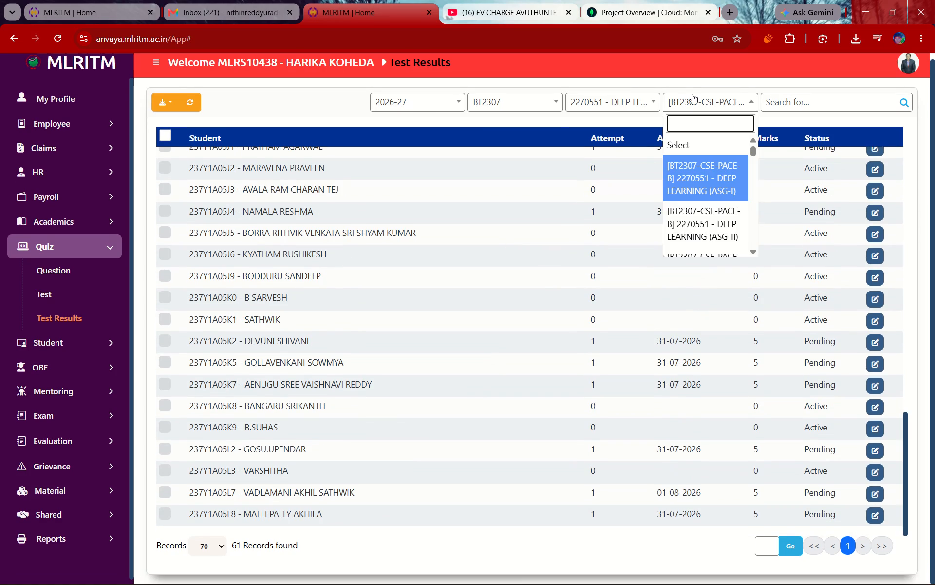
pyautogui.scroll(-16, 693, 210)
pyautogui.scroll(-8, 693, 210)
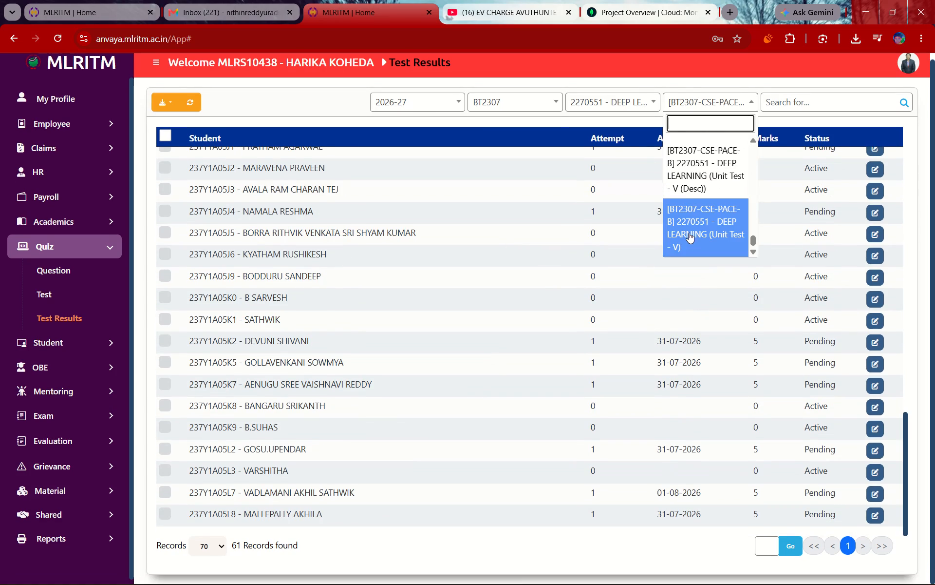
pyautogui.click(688, 238)
# Open the answer of the bottommost pending student still at 0 marks, dated 10-10-2026.
pyautogui.scroll(-17, 770, 356)
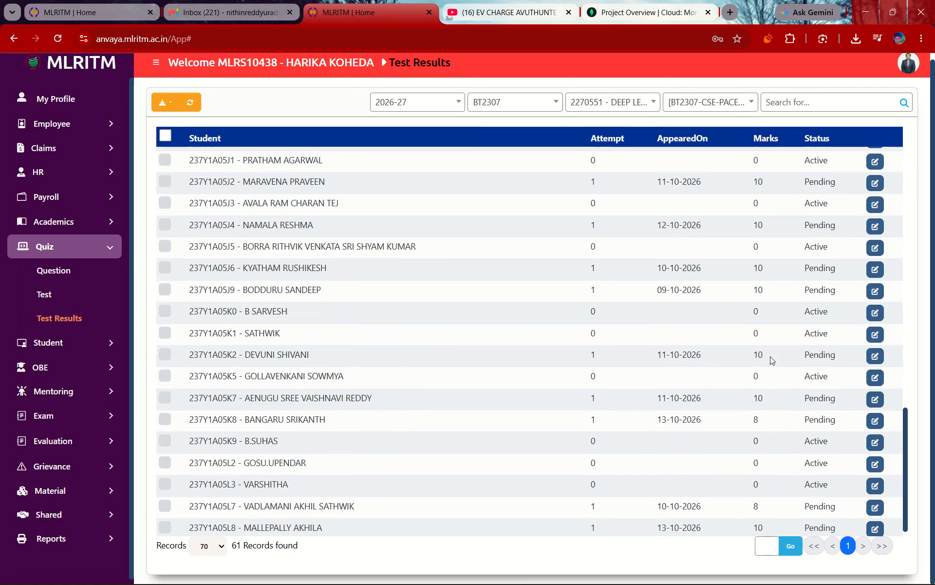
pyautogui.scroll(3, 770, 356)
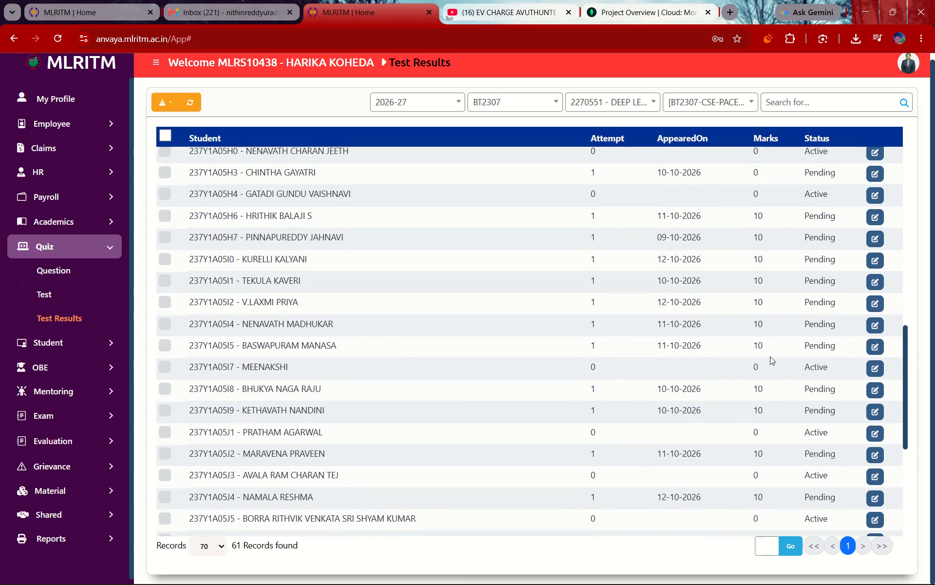
pyautogui.scroll(5, 770, 356)
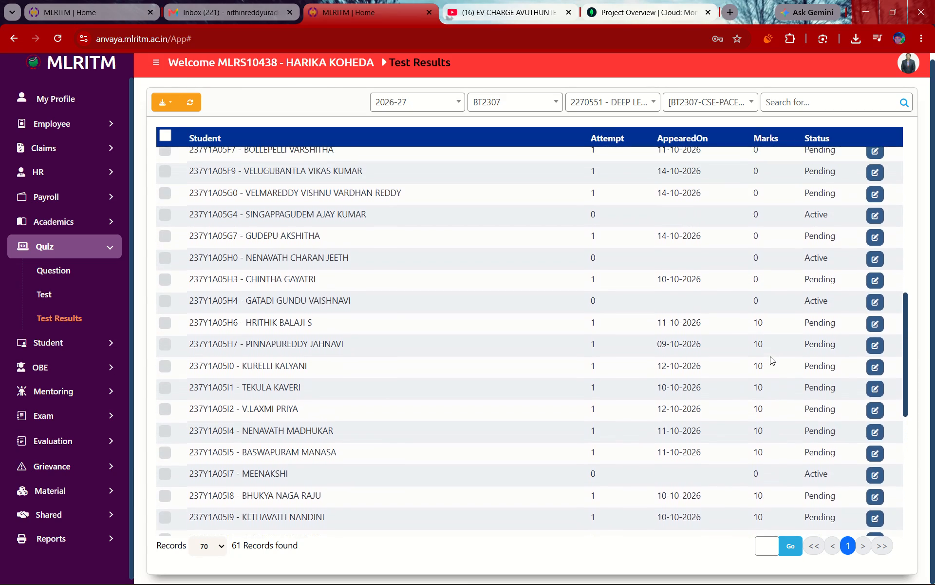
pyautogui.scroll(1, 770, 356)
pyautogui.click(876, 310)
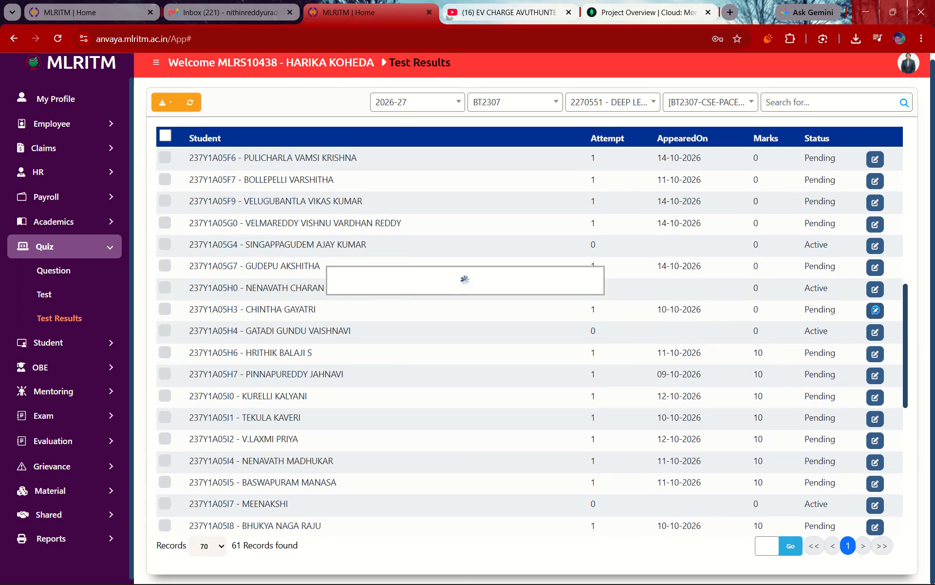
# Award 10 marks to this student's Unit Test - V answer and submit it.
pyautogui.click(287, 377)
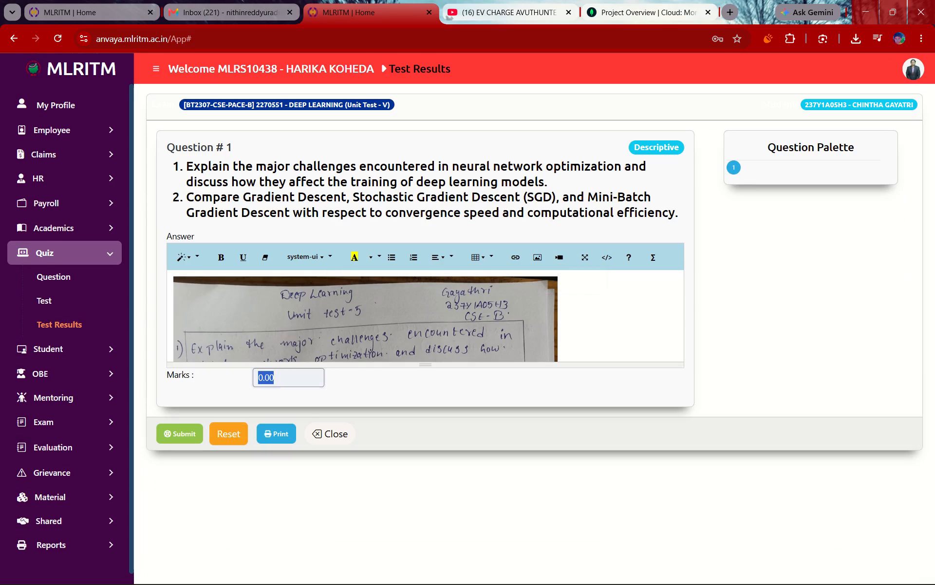
pyautogui.press('BackSpace')
pyautogui.write('10')
pyautogui.press('Return')
pyautogui.press('Return')
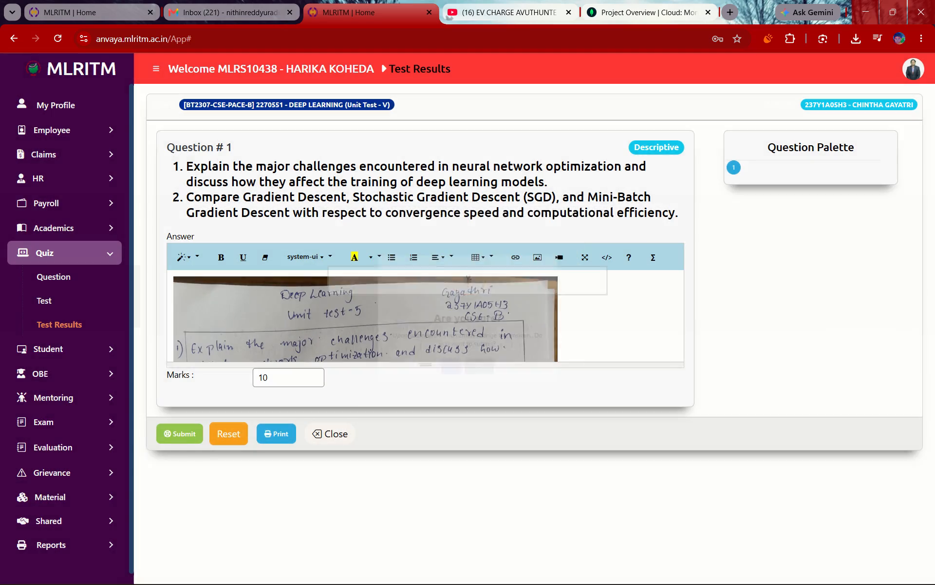
pyautogui.click(449, 379)
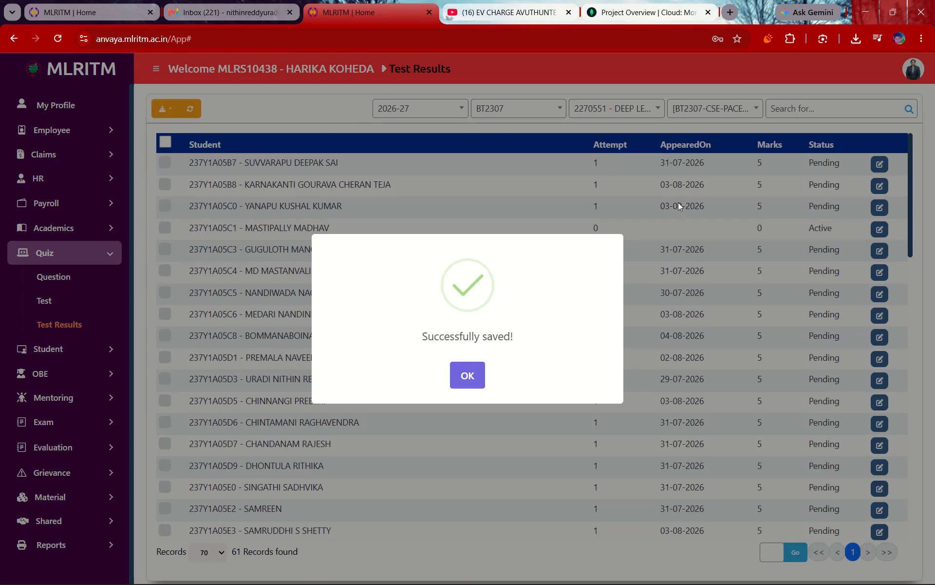
pyautogui.click(464, 374)
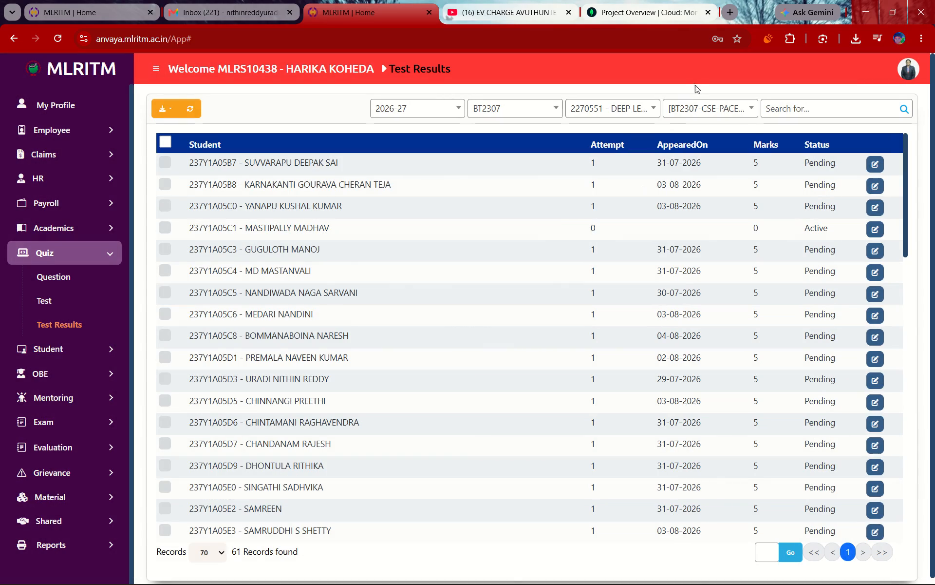
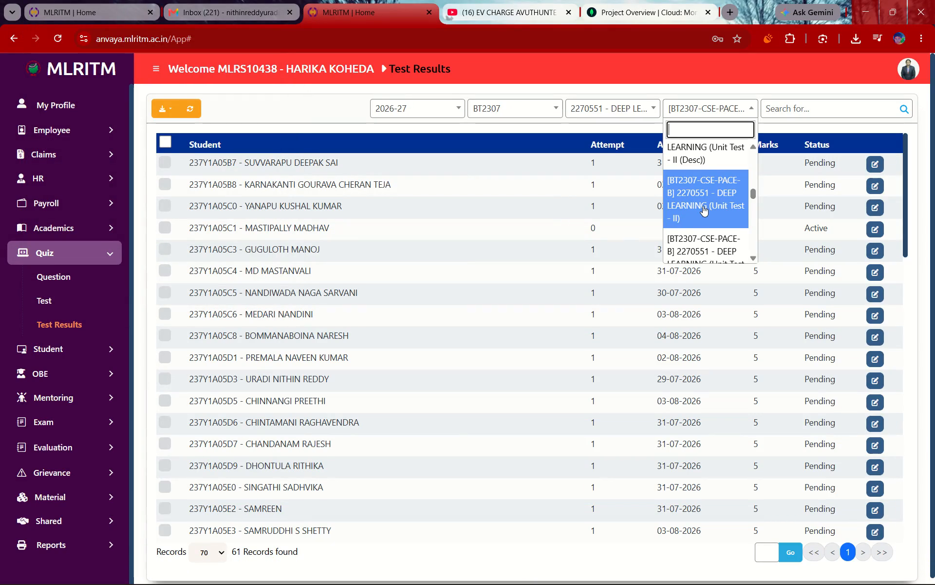
# Filter the test results back to the BT2307-CSE-PACE-B Deep Learning Unit Test - V.
pyautogui.scroll(-14, 703, 206)
pyautogui.scroll(-15, 703, 206)
pyautogui.click(679, 231)
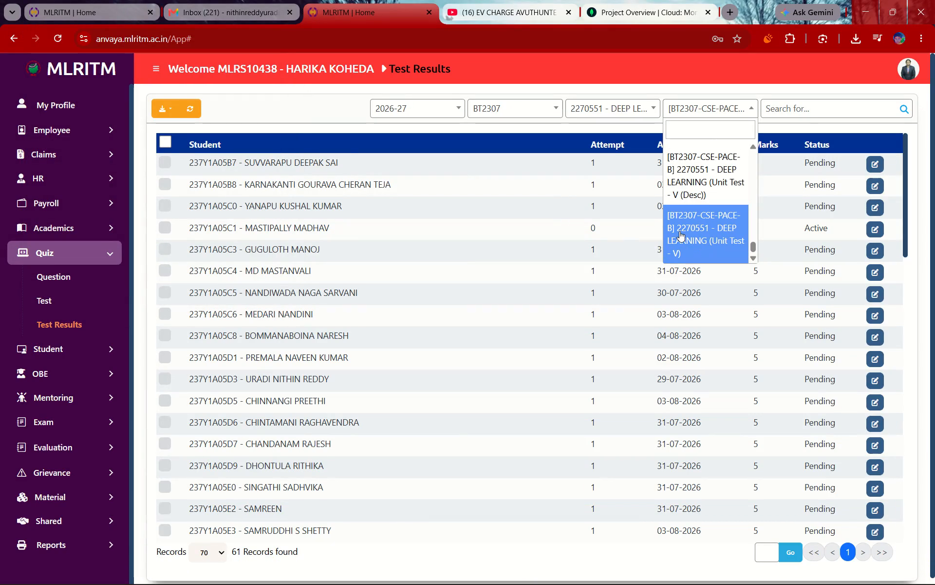
# Open the answer of the pending student at 0 marks dated 14-10-2026, directly above the 0-mark student dated 11-10-2026.
pyautogui.scroll(-17, 800, 298)
pyautogui.scroll(1, 800, 298)
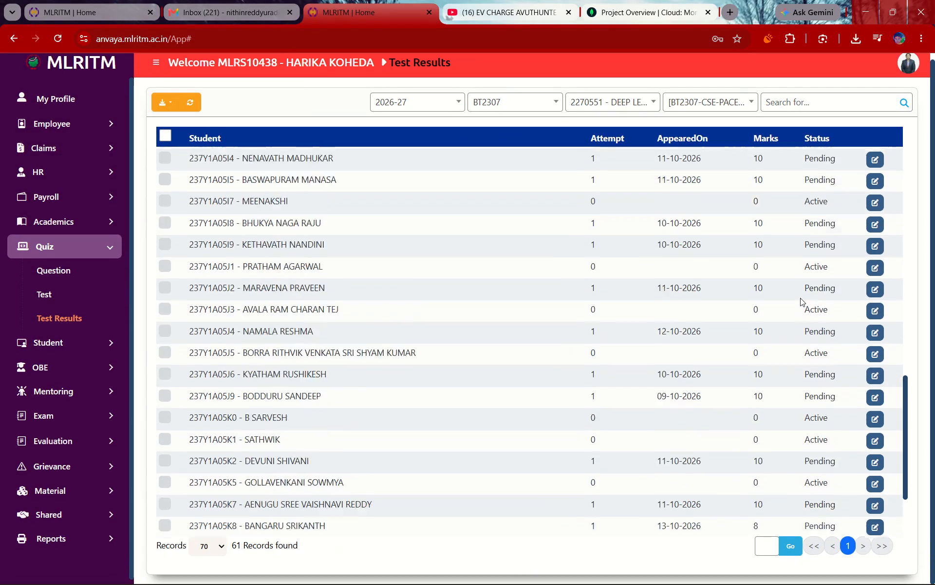
pyautogui.scroll(3, 800, 298)
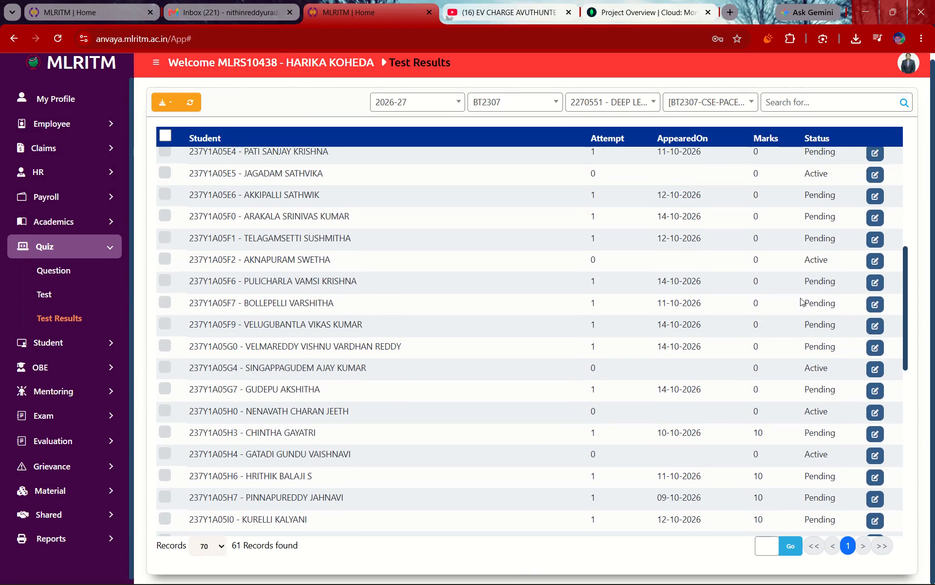
pyautogui.scroll(2, 800, 298)
pyautogui.click(878, 292)
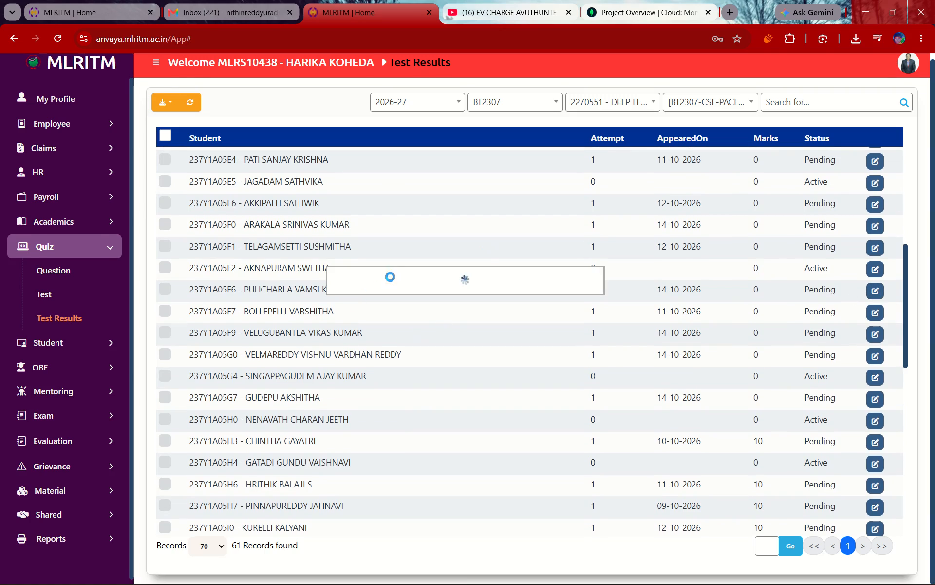
# Award 10 marks to the opened Unit Test - V answer and submit it.
pyautogui.click(280, 384)
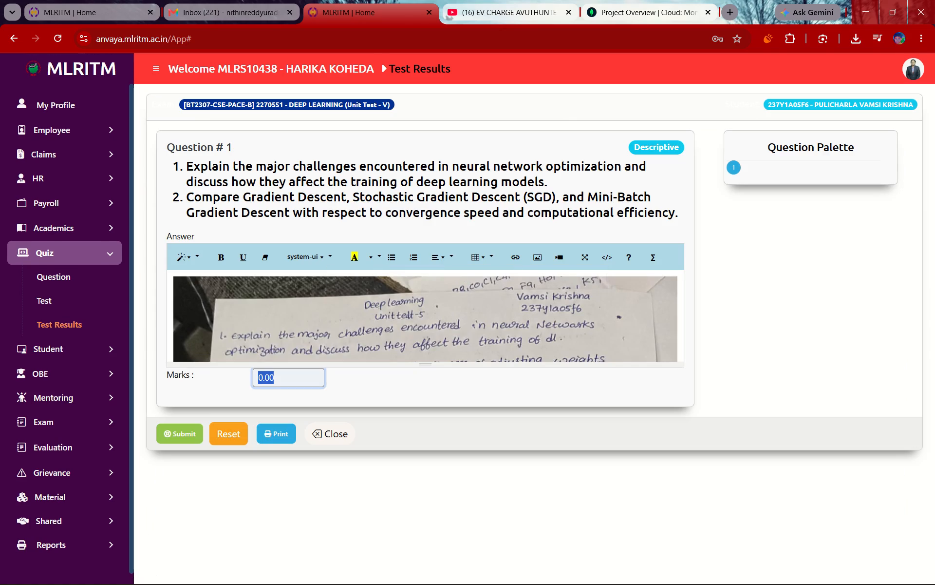
pyautogui.press('BackSpace')
pyautogui.write('10')
pyautogui.press('Return')
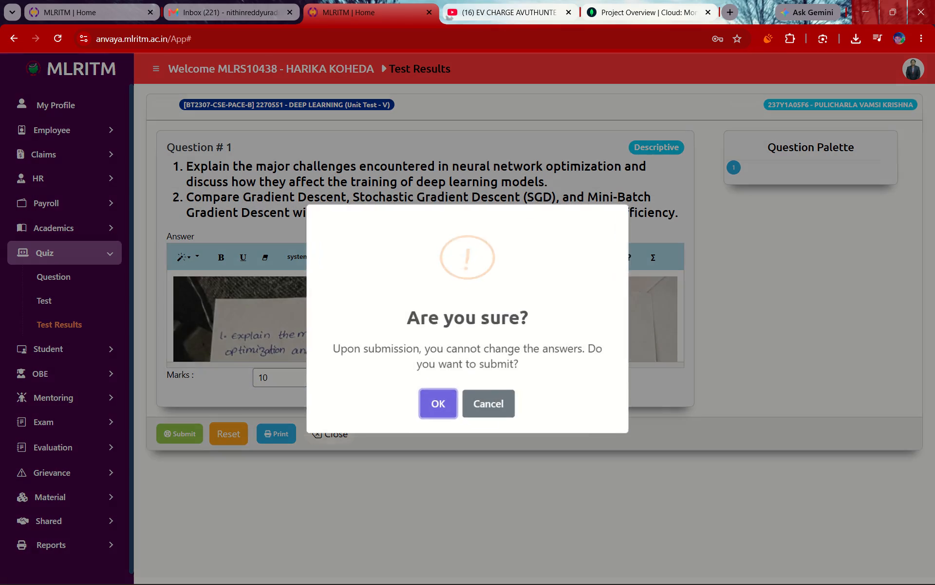
pyautogui.press('Return')
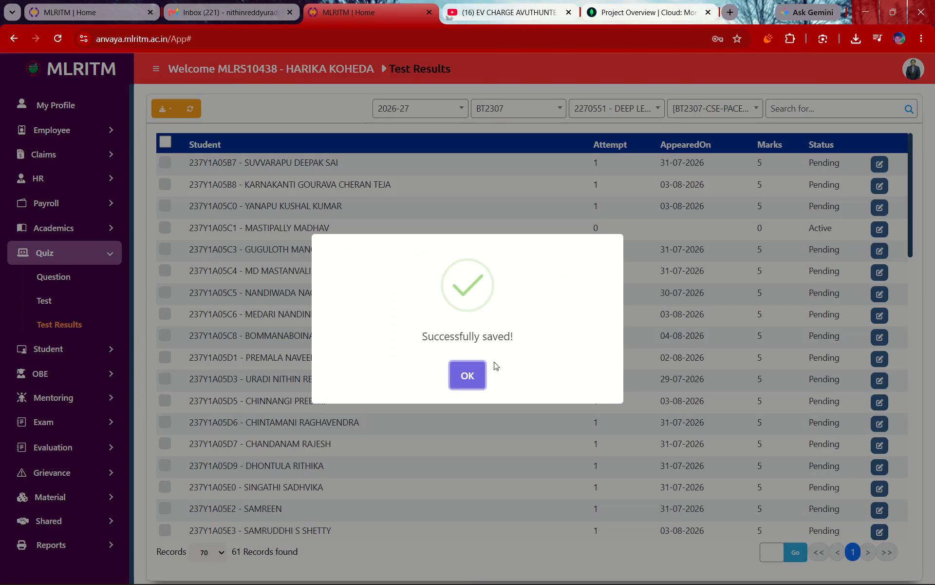
pyautogui.click(482, 374)
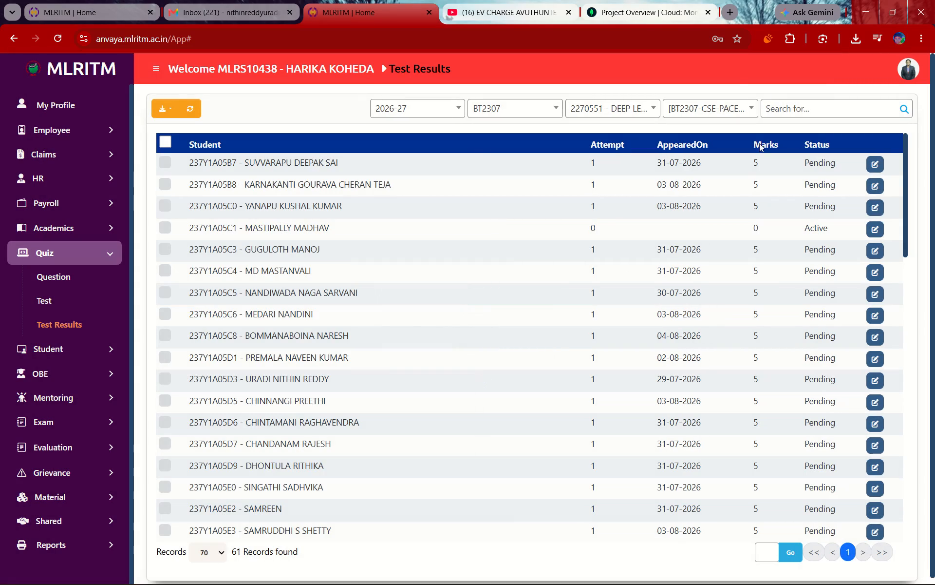
# Filter the test results back to the BT2307-CSE-PACE-B Deep Learning Unit Test - V.
pyautogui.click(707, 117)
pyautogui.scroll(-15, 701, 200)
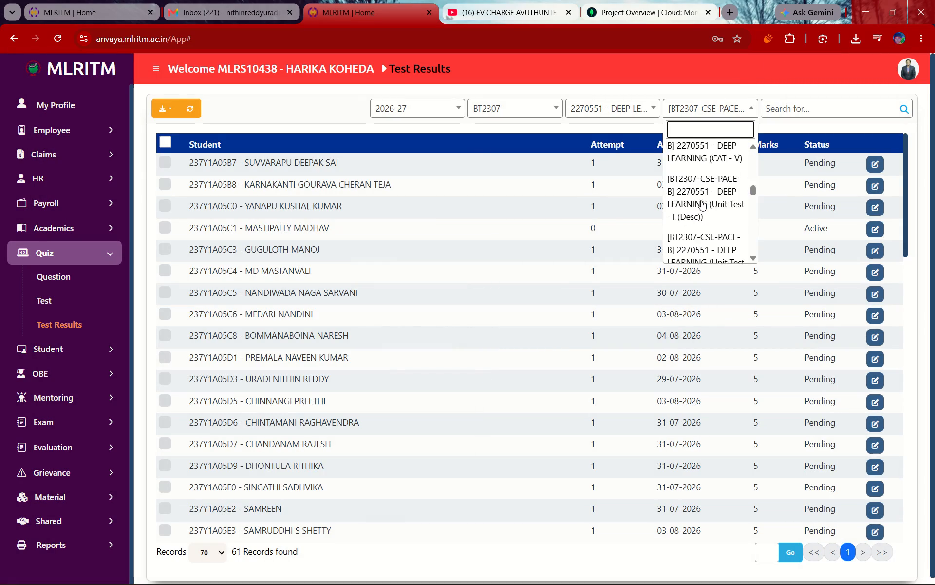
pyautogui.scroll(-12, 701, 200)
pyautogui.click(695, 233)
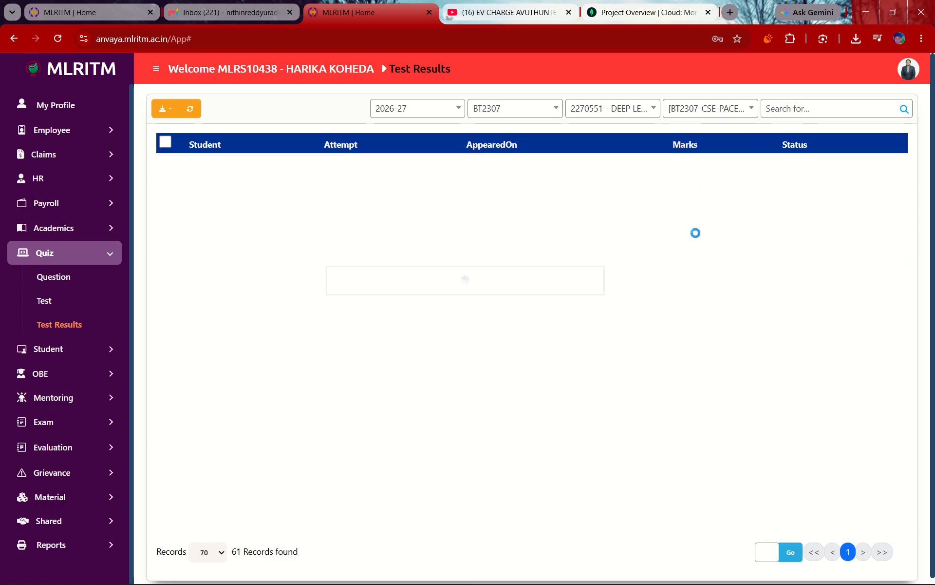
# Open the answer of the bottommost pending student still at 0 marks, dated 14-10-2026.
pyautogui.scroll(-9, 797, 313)
pyautogui.scroll(-15, 797, 313)
pyautogui.scroll(1, 797, 313)
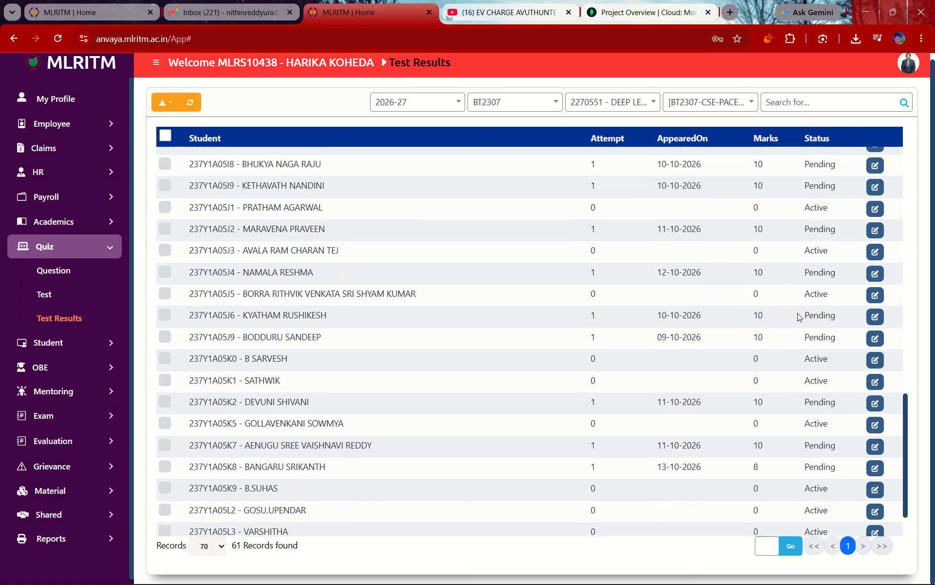
pyautogui.scroll(4, 797, 313)
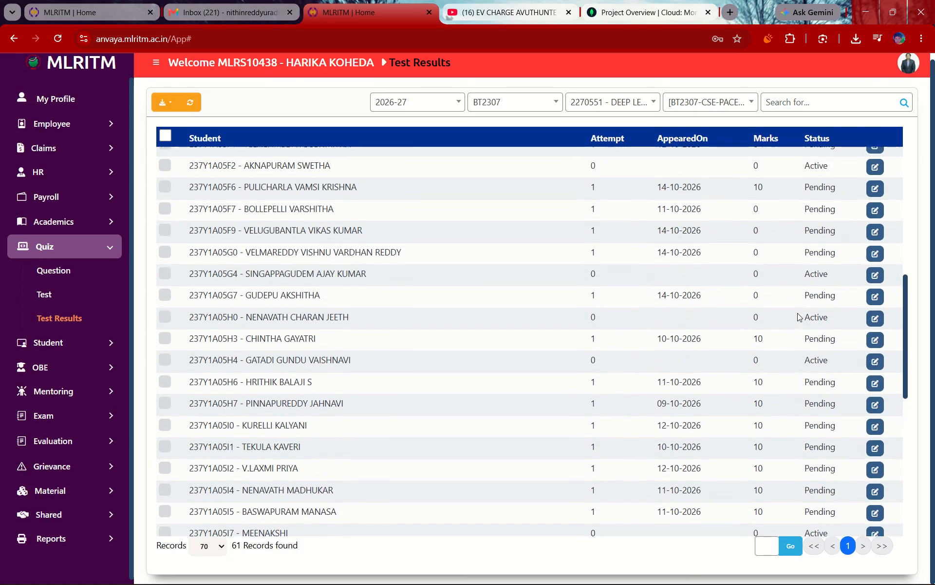
pyautogui.scroll(1, 797, 313)
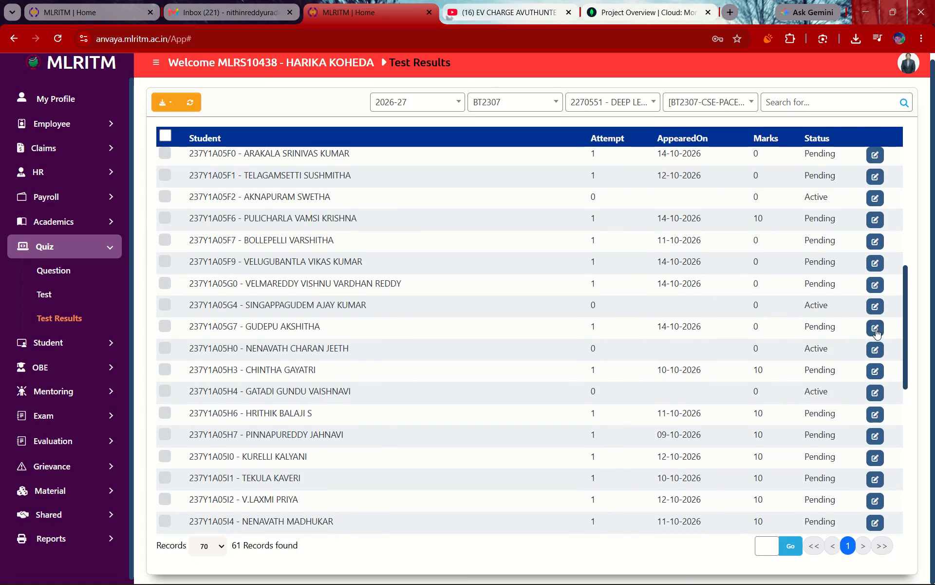
pyautogui.click(876, 326)
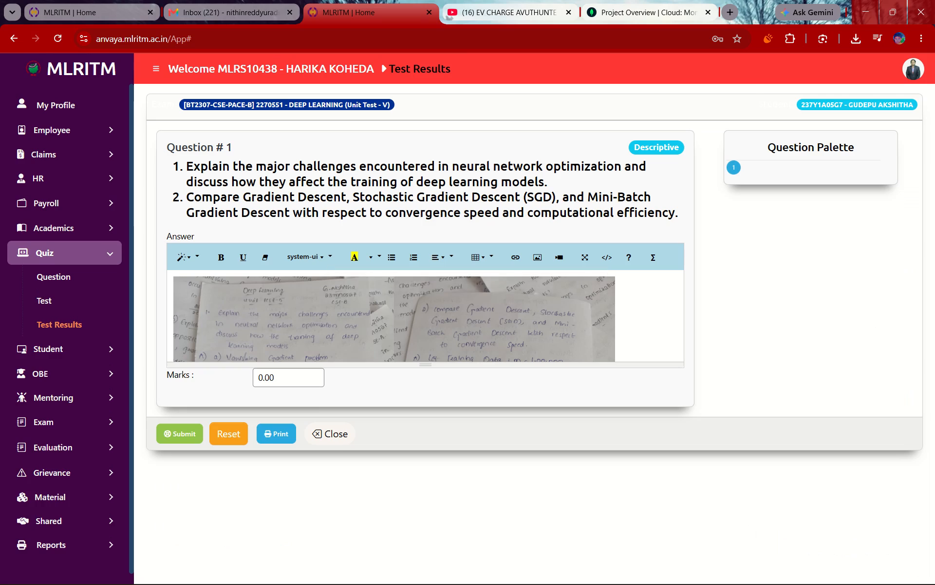
# Award 10 marks to this student's Unit Test - V answer and submit it.
pyautogui.click(280, 380)
pyautogui.press('BackSpace')
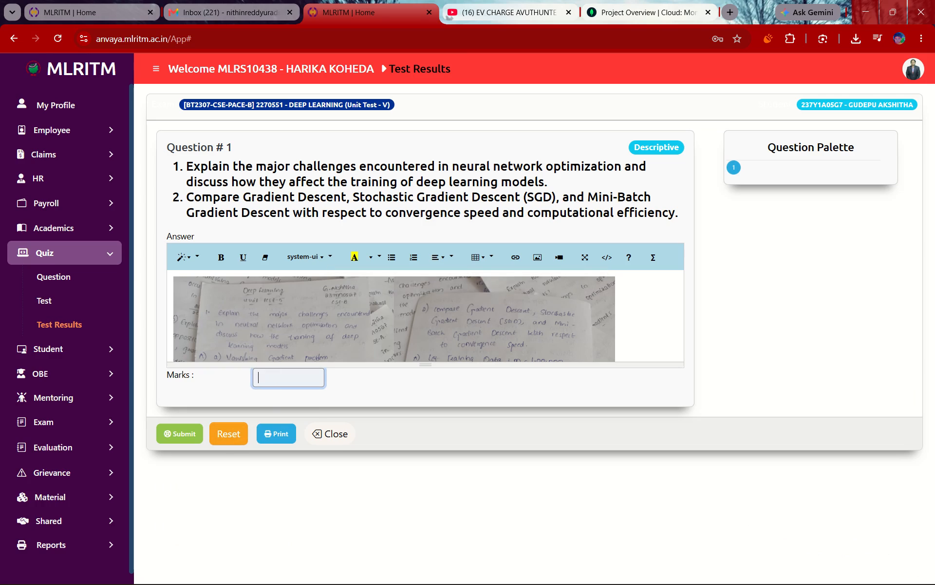
pyautogui.write('10')
pyautogui.press('Return')
pyautogui.press('Return')
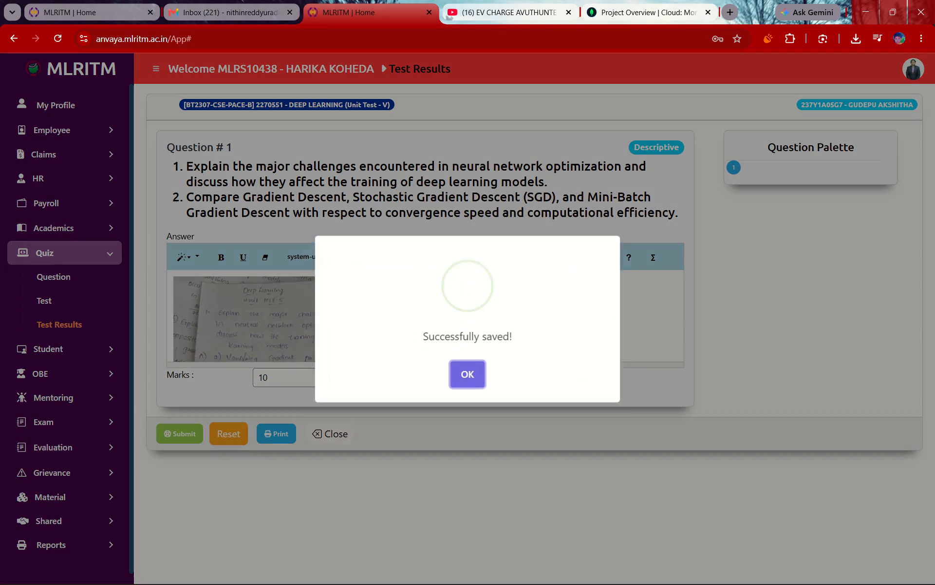
pyautogui.press('Return')
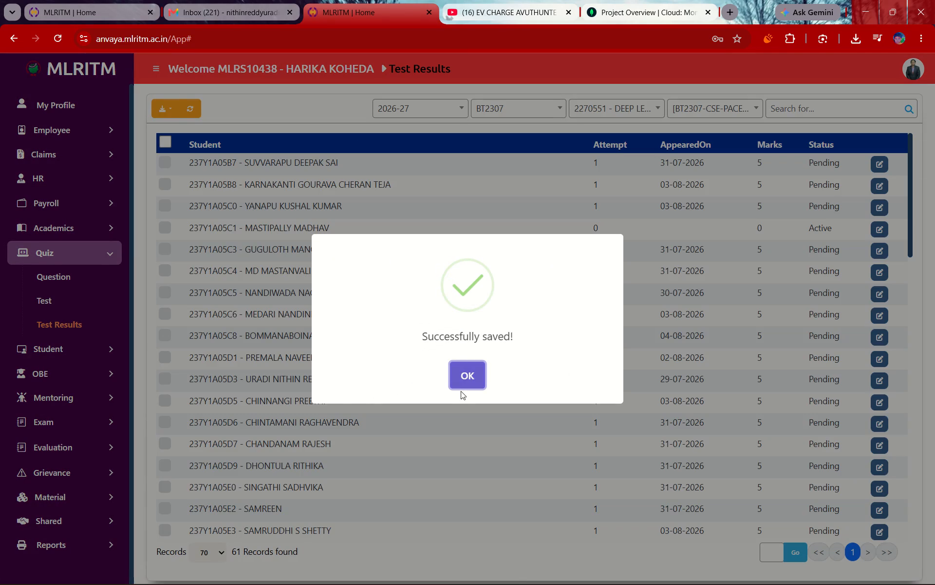
pyautogui.click(455, 374)
# Filter the test results again to the BT2307-CSE-PACE-B Deep Learning Unit Test - V.
pyautogui.click(721, 100)
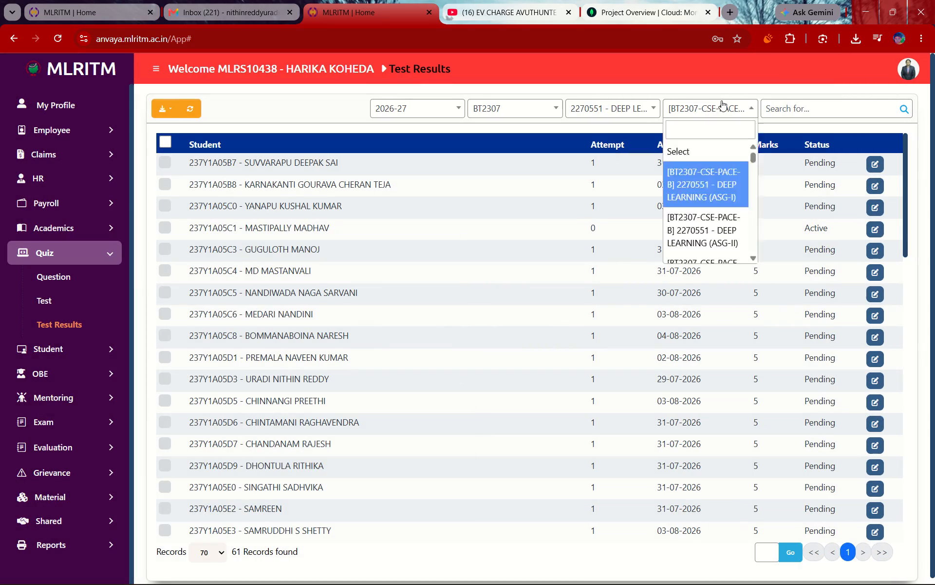
pyautogui.scroll(-19, 710, 188)
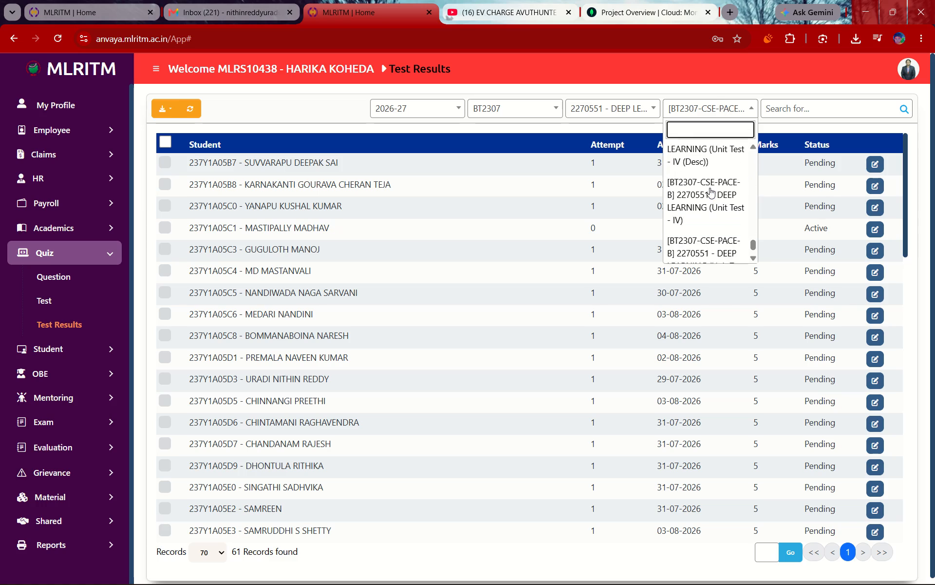
pyautogui.scroll(-6, 710, 188)
pyautogui.click(692, 255)
# Open the answer of the pending student at 0 marks dated 11-10-2026, listed between two students dated 14-10-2026.
pyautogui.scroll(-7, 831, 305)
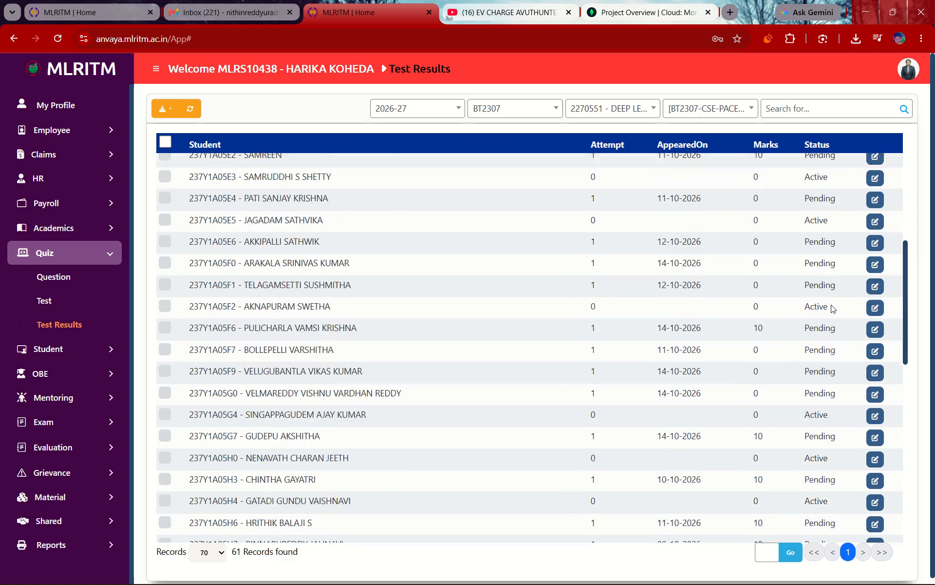
pyautogui.scroll(-9, 831, 305)
pyautogui.scroll(3, 831, 305)
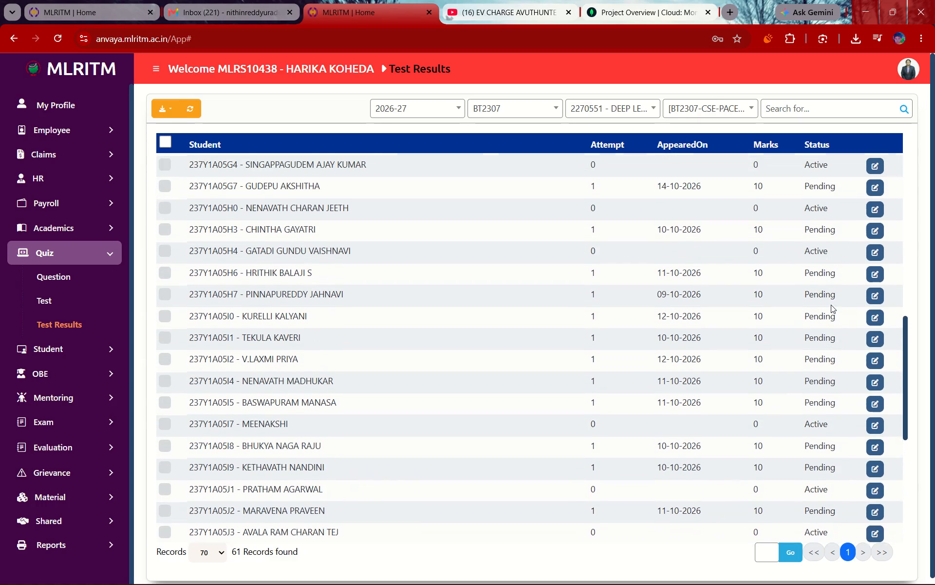
pyautogui.scroll(5, 831, 305)
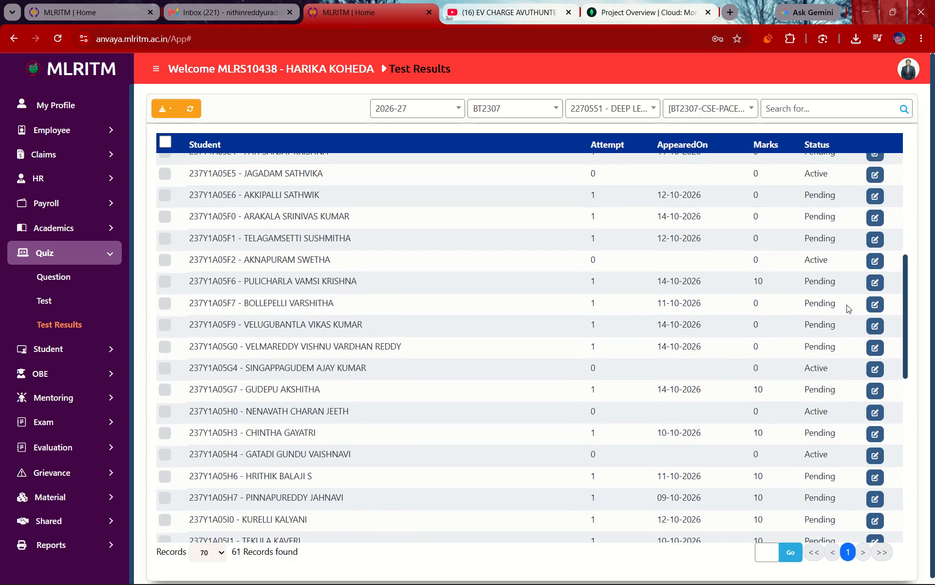
pyautogui.click(879, 303)
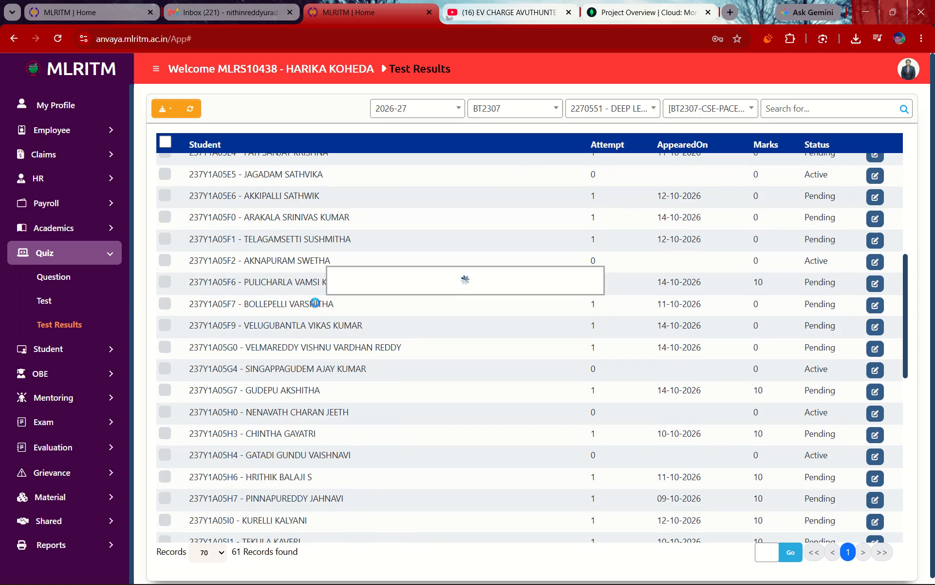
# Award 10 marks to the opened Unit Test - V answer and submit it.
pyautogui.click(281, 375)
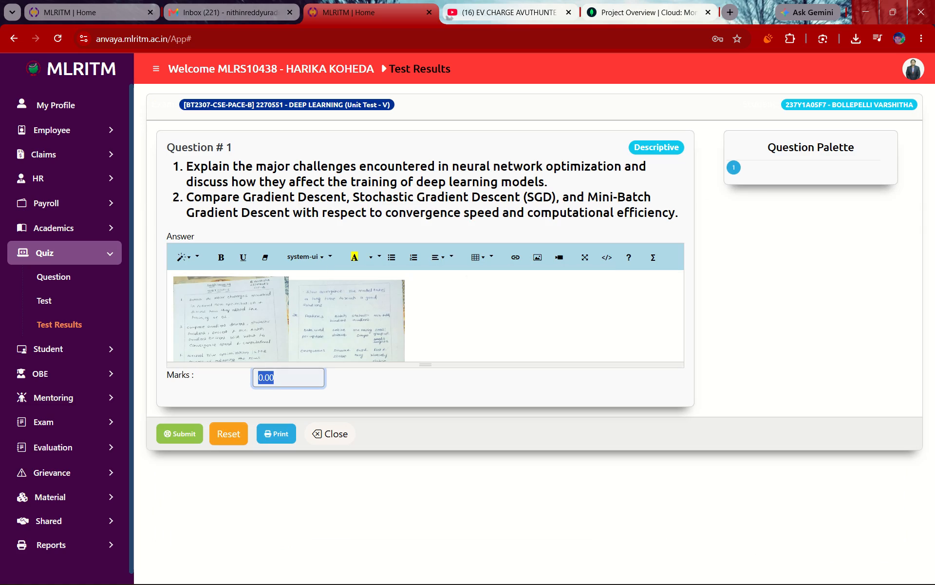
pyautogui.press('BackSpace')
pyautogui.write('10')
pyautogui.press('Return')
pyautogui.press('Return')
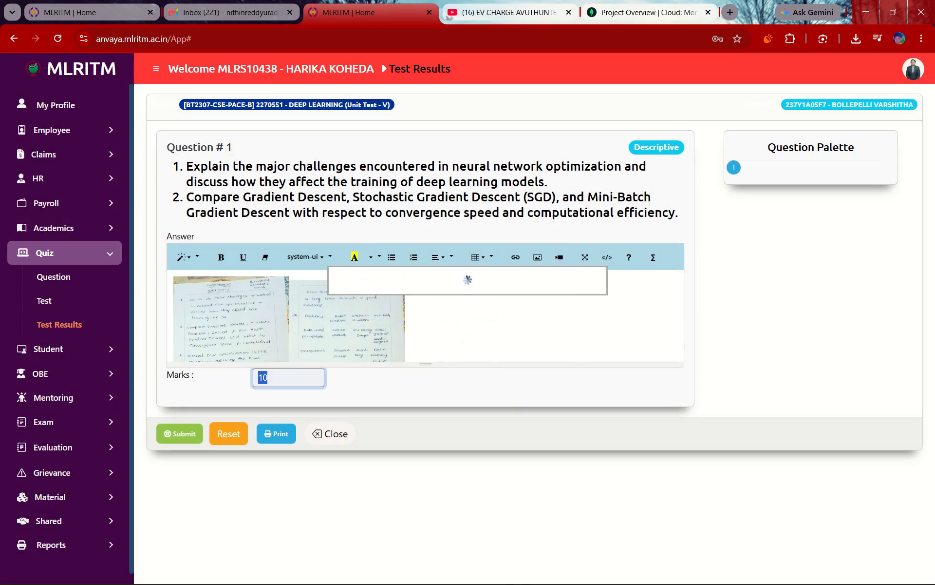
pyautogui.press('Return')
pyautogui.click(475, 368)
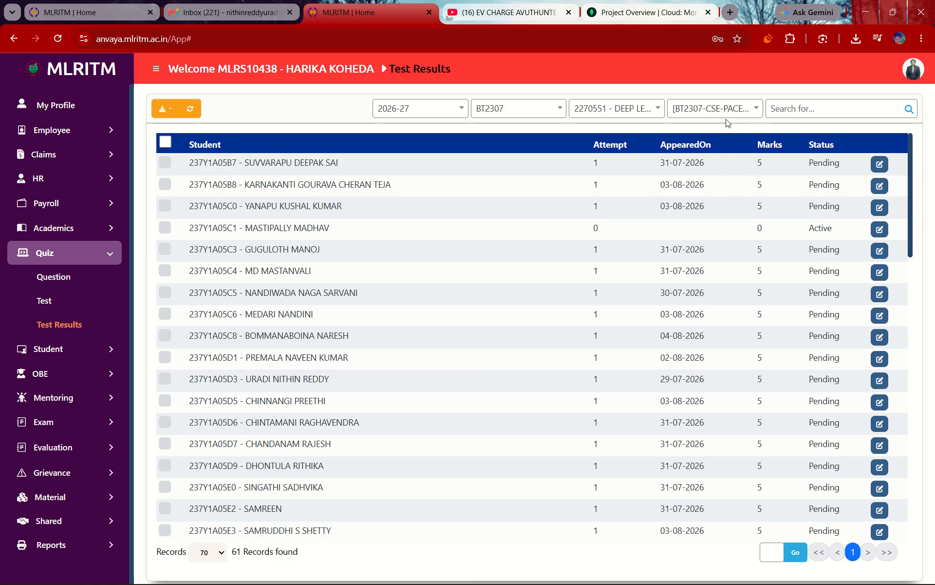
# Filter the test results back to the BT2307-CSE-PACE-B Deep Learning Unit Test - V.
pyautogui.click(742, 101)
pyautogui.scroll(-18, 707, 244)
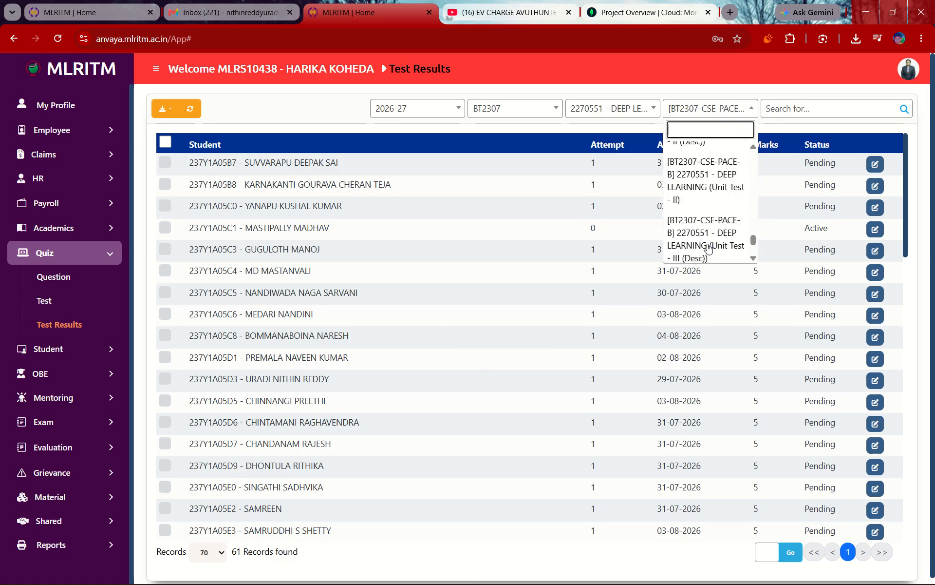
pyautogui.scroll(-5, 707, 244)
pyautogui.click(689, 241)
# Open the answer of the pending 0-mark student dated 14-10-2026, directly below the just-graded student dated 11-10-2026.
pyautogui.scroll(-9, 770, 320)
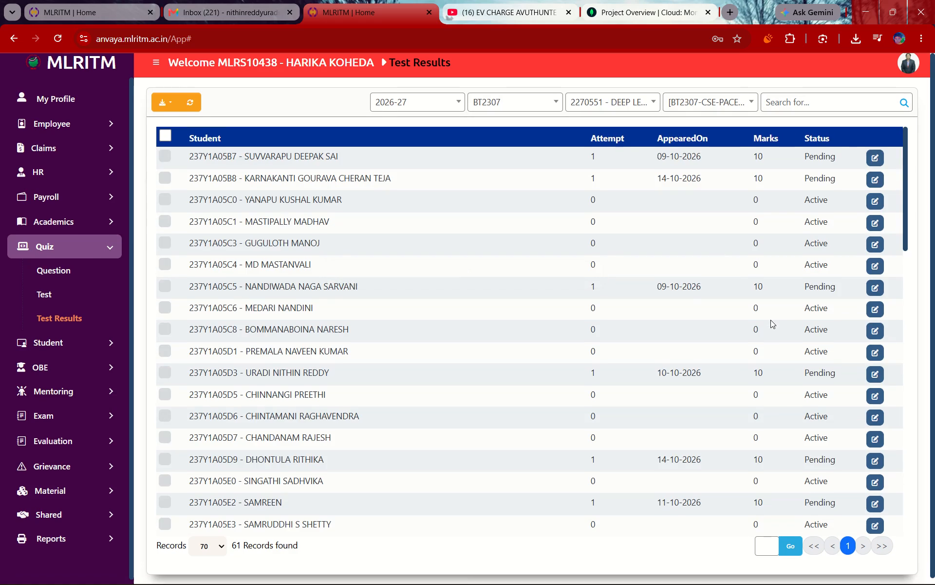
pyautogui.scroll(-12, 770, 320)
pyautogui.scroll(3, 770, 320)
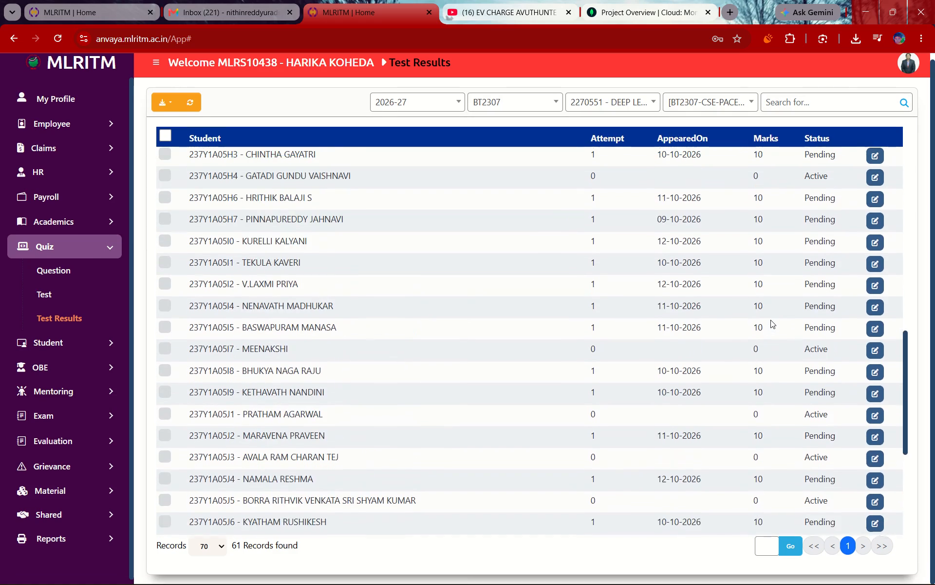
pyautogui.scroll(5, 770, 320)
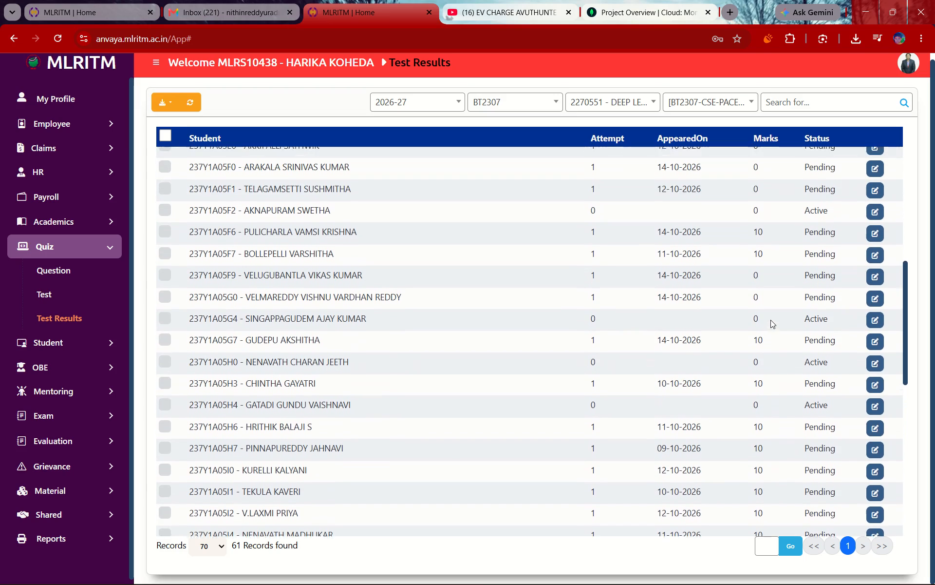
pyautogui.scroll(1, 770, 320)
pyautogui.click(879, 305)
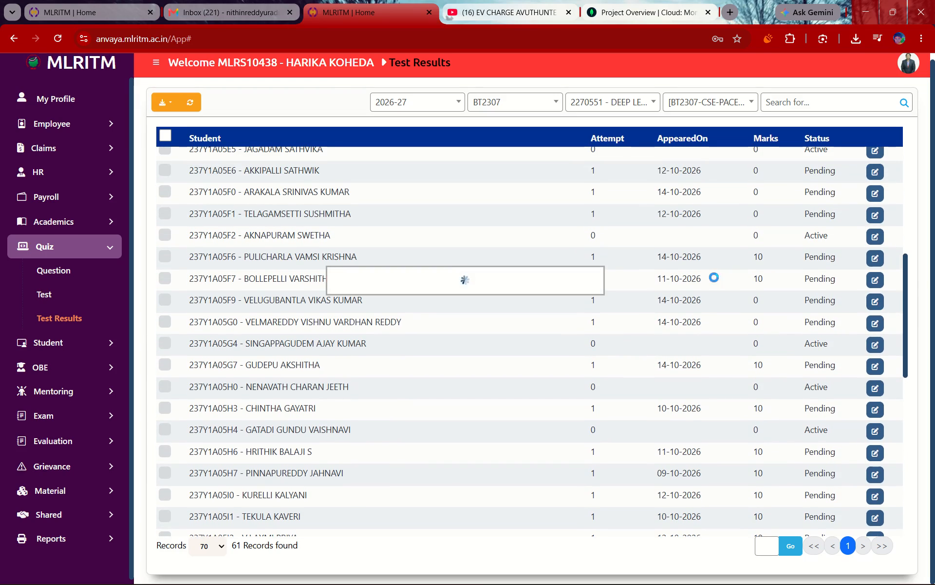
# Award 10 marks to this student's Unit Test - V answer and submit it.
pyautogui.click(299, 378)
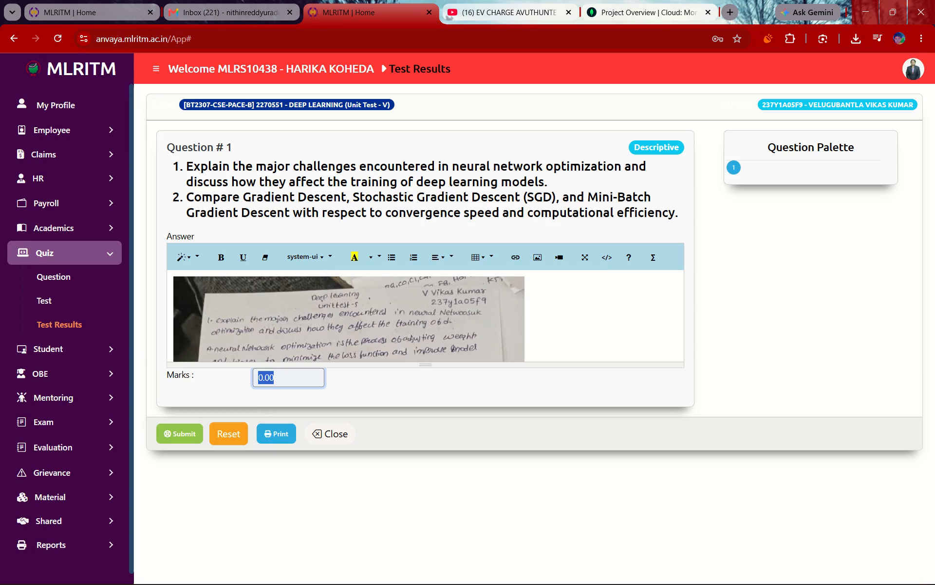
pyautogui.press('BackSpace')
pyautogui.write('10')
pyautogui.press('Return')
pyautogui.press('Return')
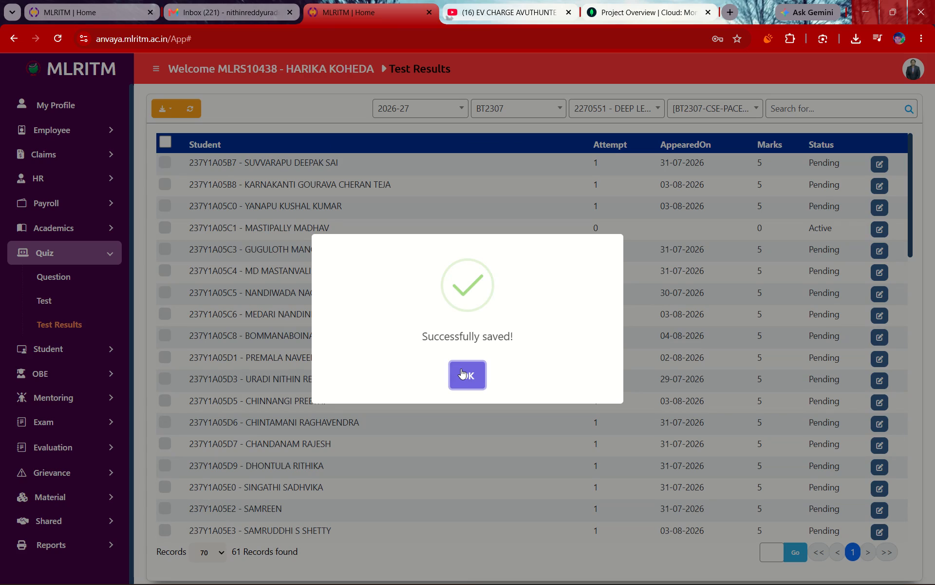
pyautogui.click(461, 369)
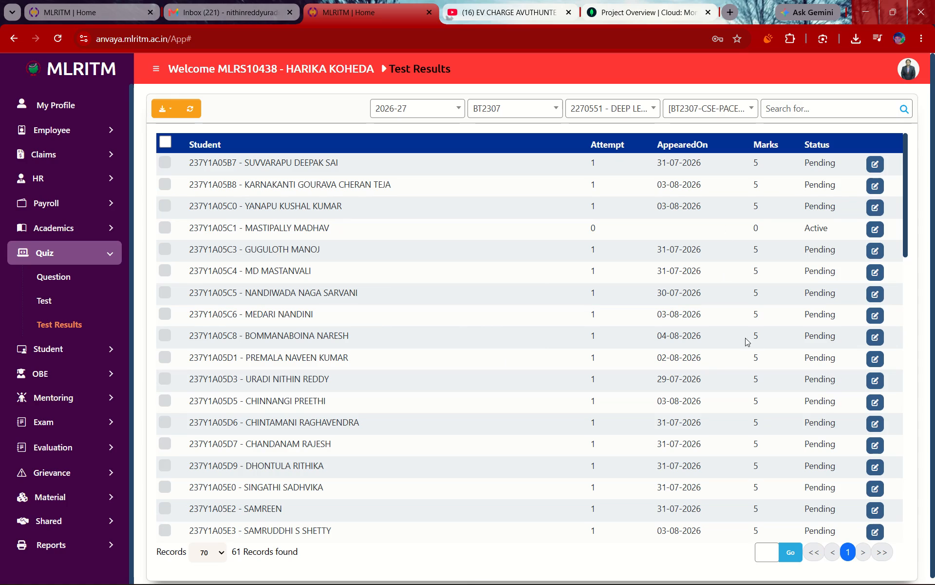
# Filter the test results back to the BT2307-CSE-PACE-B Deep Learning Unit Test - V.
pyautogui.scroll(-13, 756, 346)
pyautogui.click(717, 108)
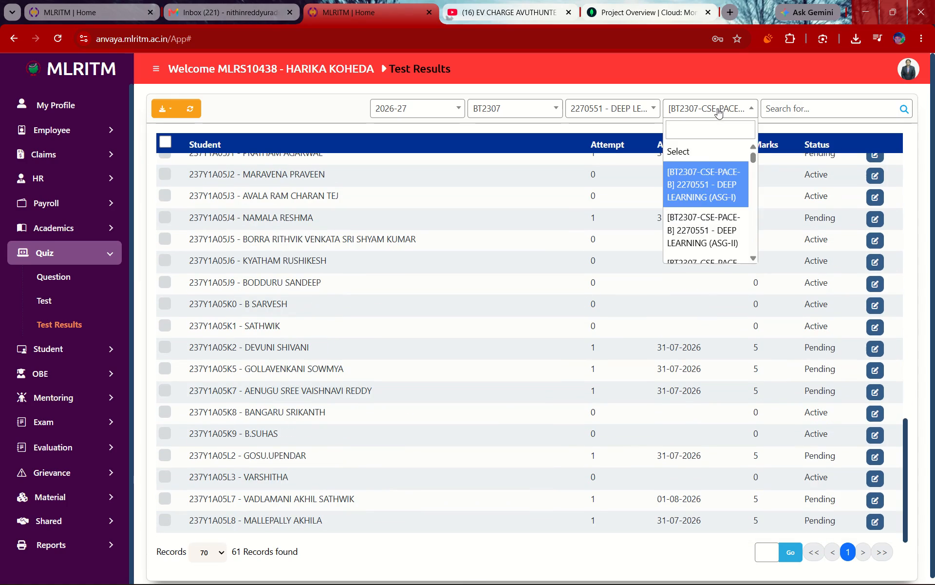
pyautogui.scroll(-18, 718, 215)
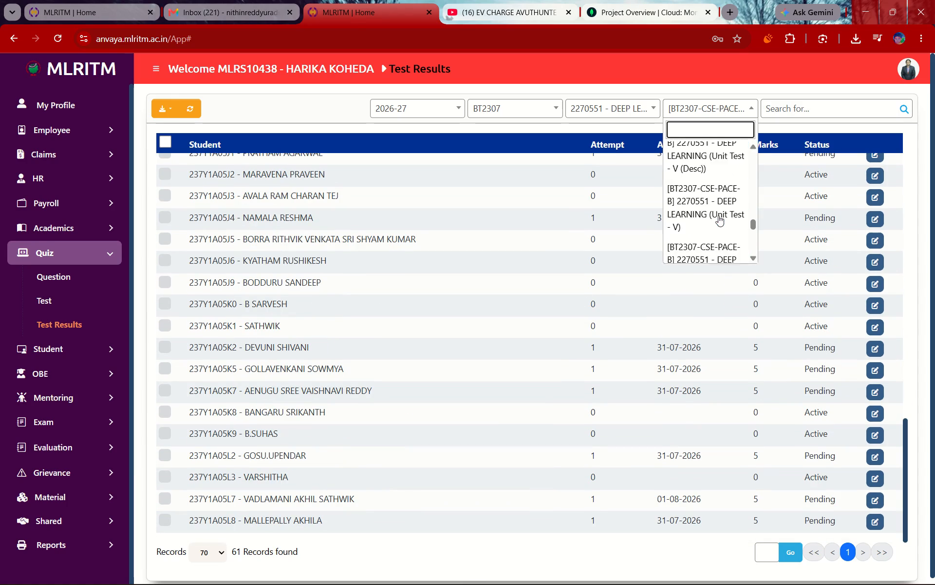
pyautogui.scroll(-7, 718, 215)
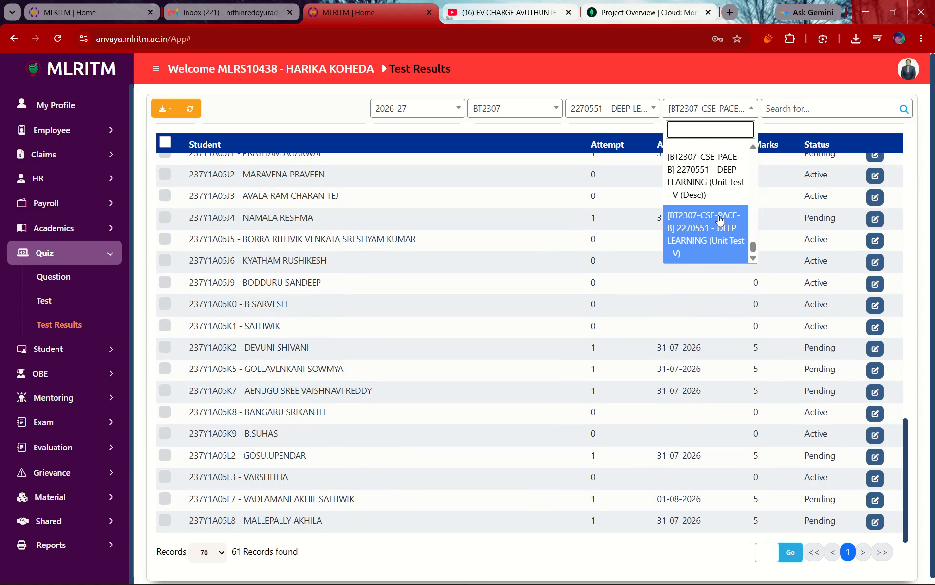
pyautogui.click(719, 248)
# Open the answer of the pending 0-mark student dated 14-10-2026, directly below the just-graded student of the same date.
pyautogui.scroll(-14, 785, 268)
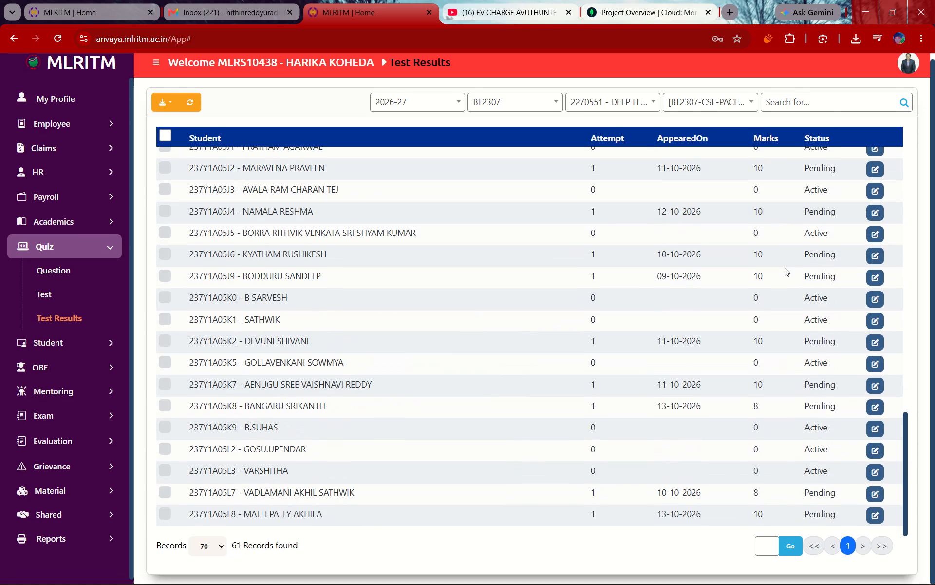
pyautogui.scroll(-6, 785, 268)
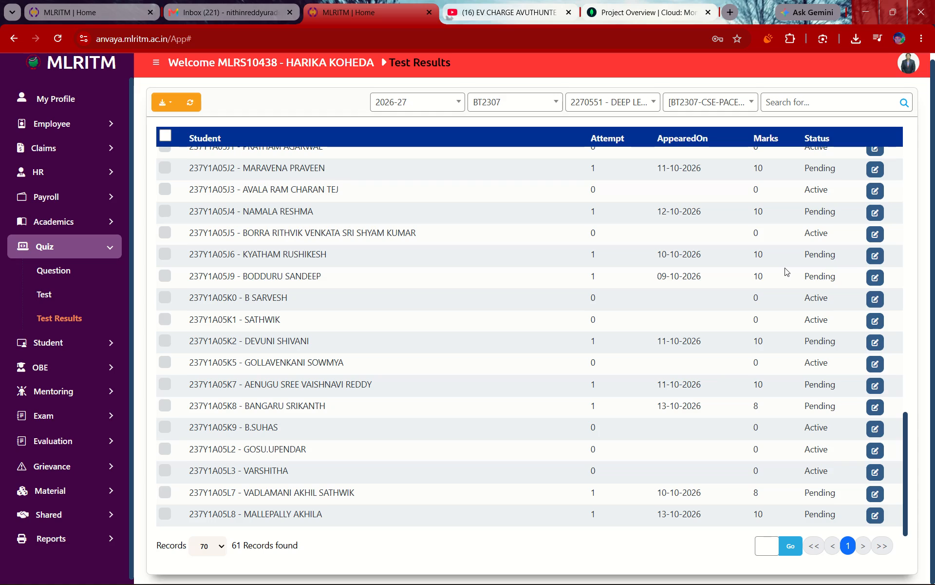
pyautogui.scroll(-14, 807, 319)
pyautogui.scroll(3, 789, 389)
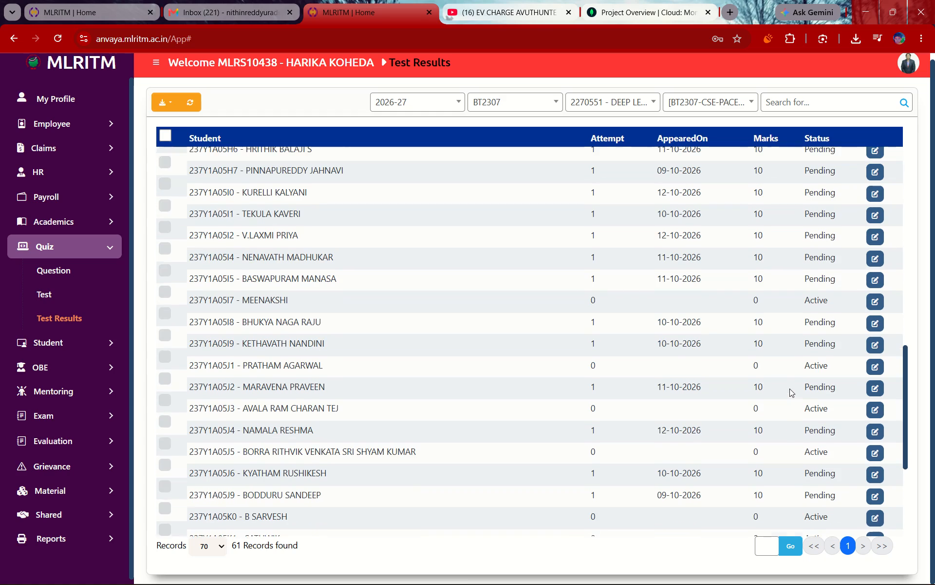
pyautogui.scroll(5, 789, 389)
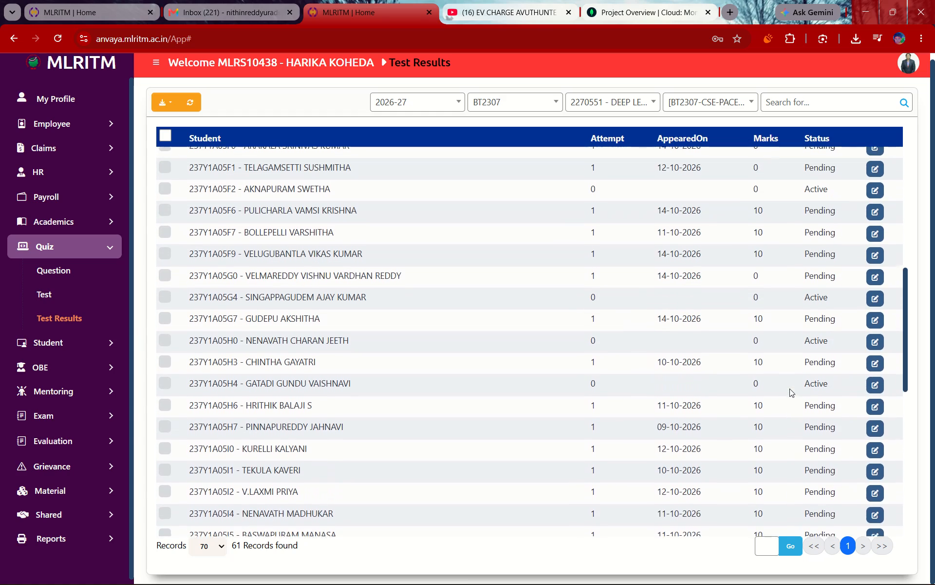
pyautogui.scroll(2, 789, 389)
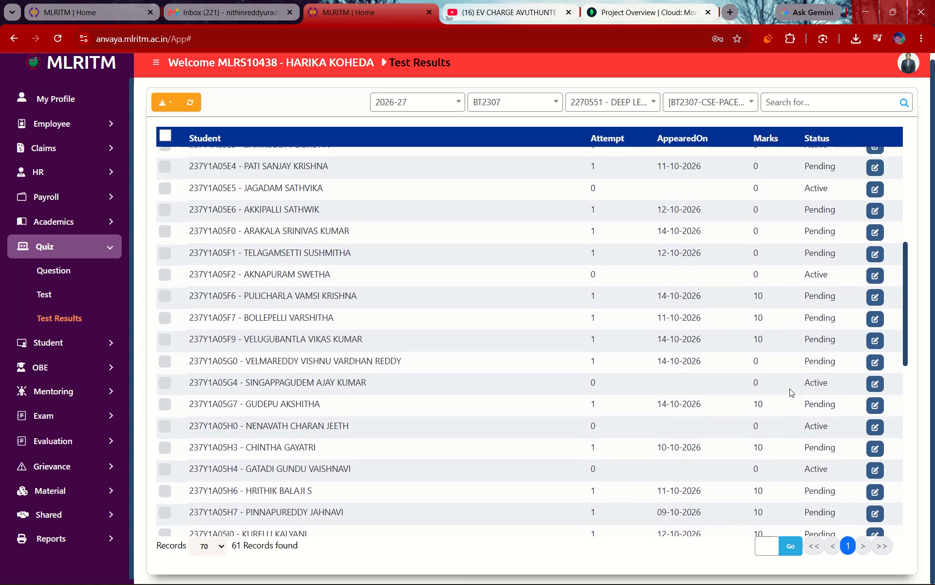
pyautogui.scroll(1, 789, 389)
pyautogui.click(868, 388)
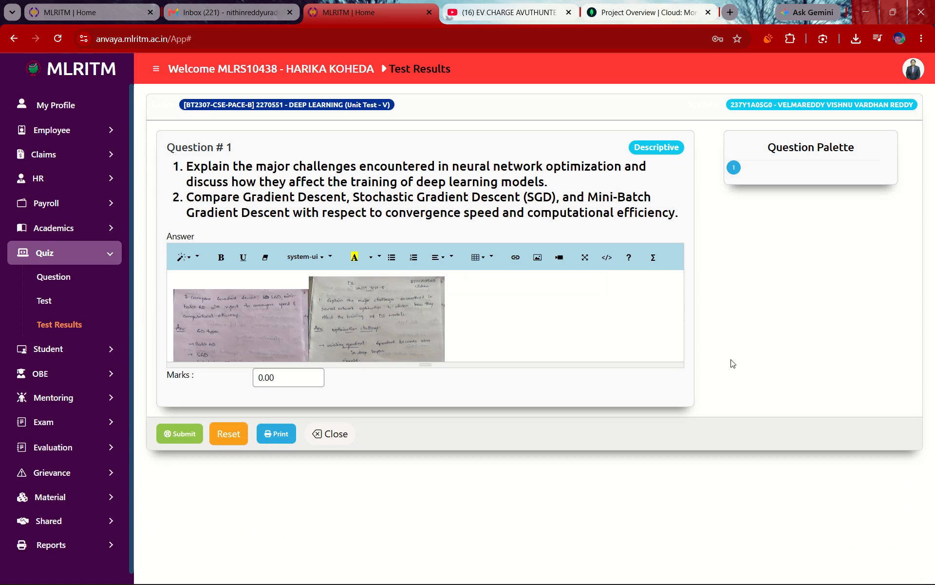
# Award 10 marks to the opened Unit Test - V answer and submit it.
pyautogui.click(299, 373)
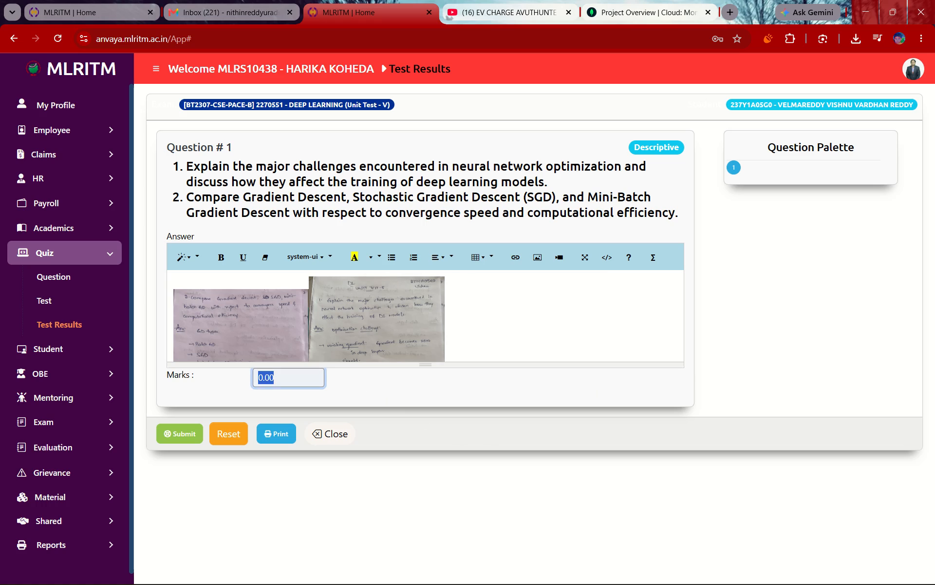
pyautogui.press('BackSpace')
pyautogui.write('10')
pyautogui.press('Return')
pyautogui.press('Return')
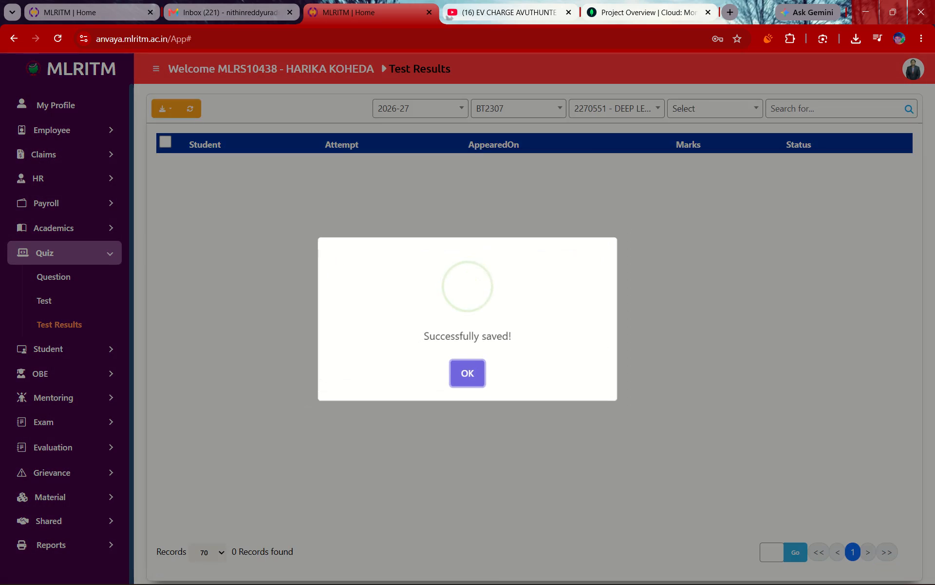
pyautogui.click(462, 376)
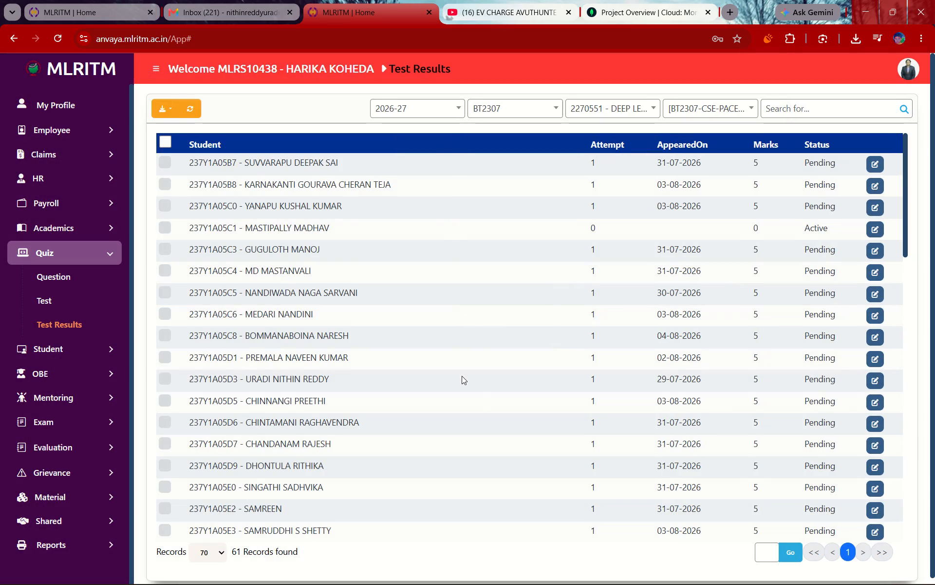